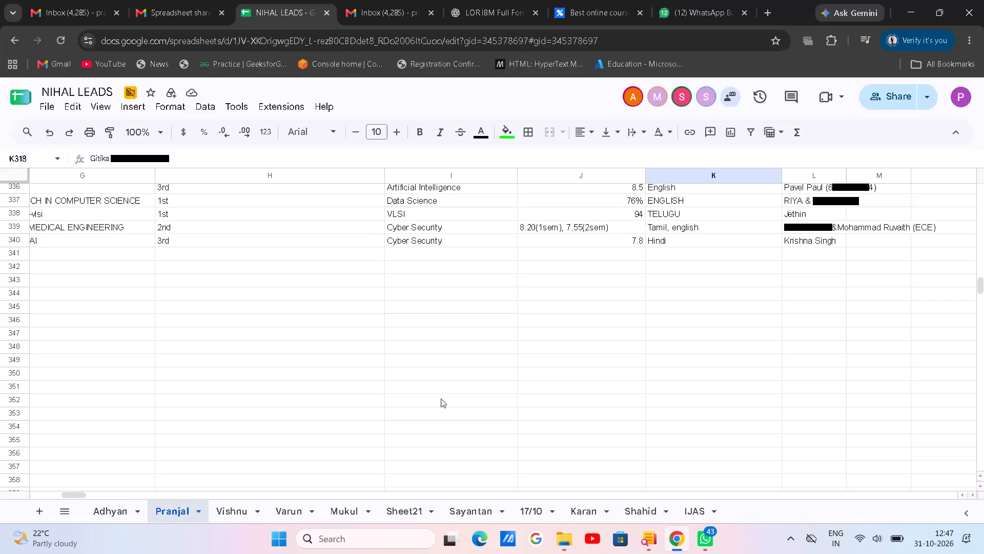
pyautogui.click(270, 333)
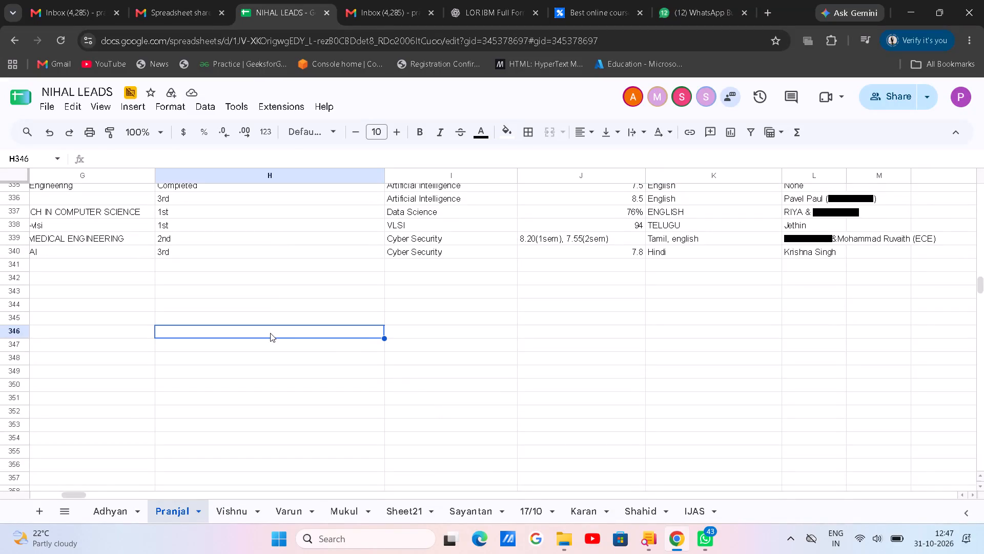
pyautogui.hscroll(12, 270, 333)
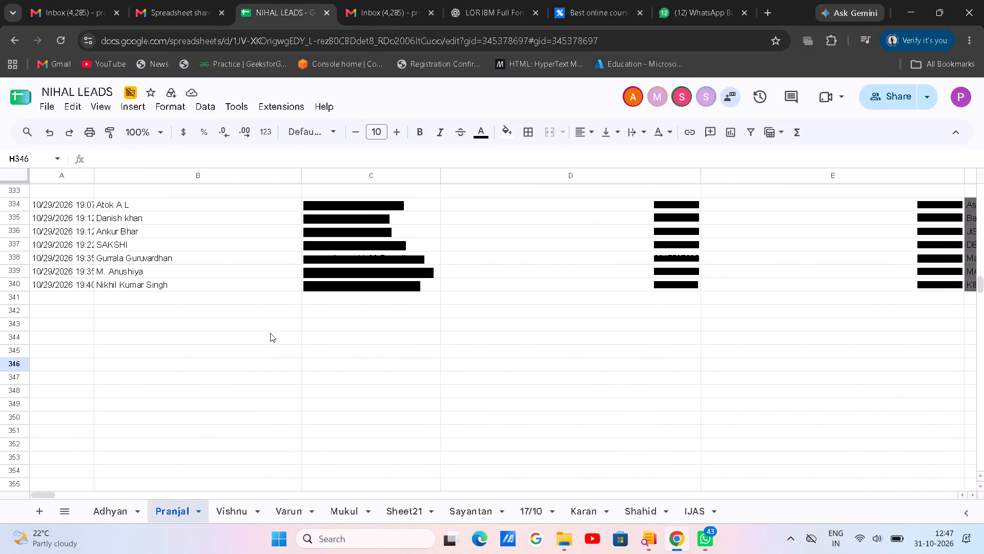
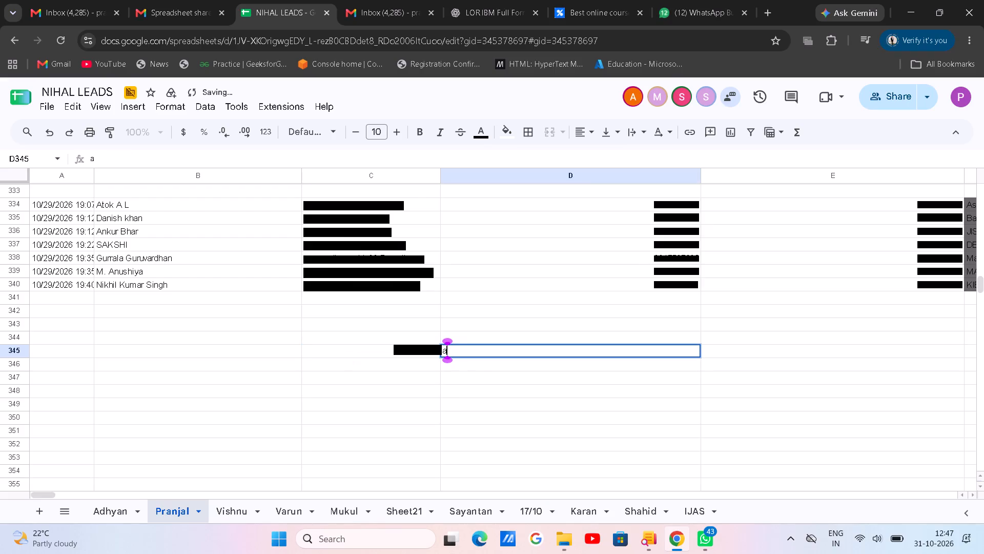
# Fill in row 345 of the Pranjal sheet with "anika" in column D and "adhyancall" in column E.
pyautogui.write('nika')
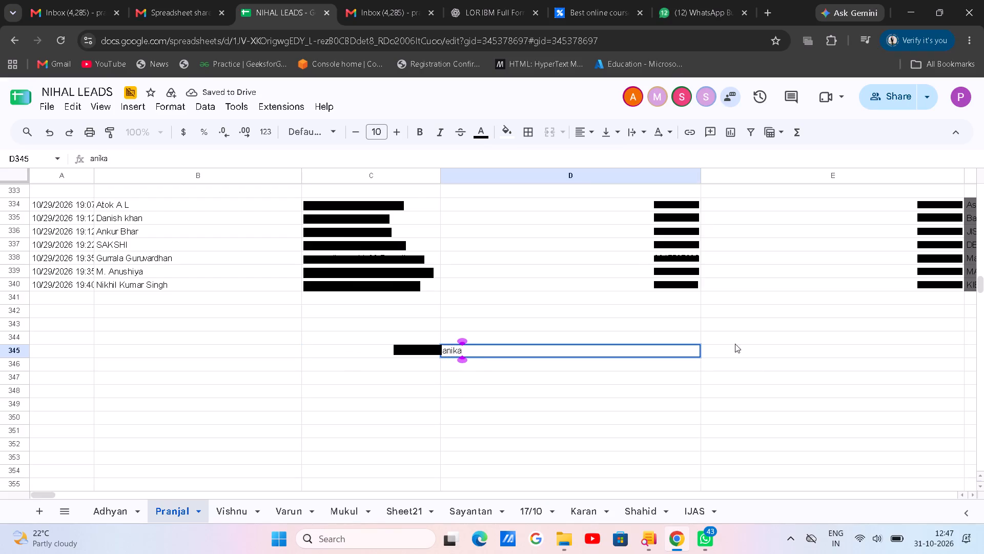
pyautogui.click(753, 352)
pyautogui.write('adhyanca')
pyautogui.press(';')
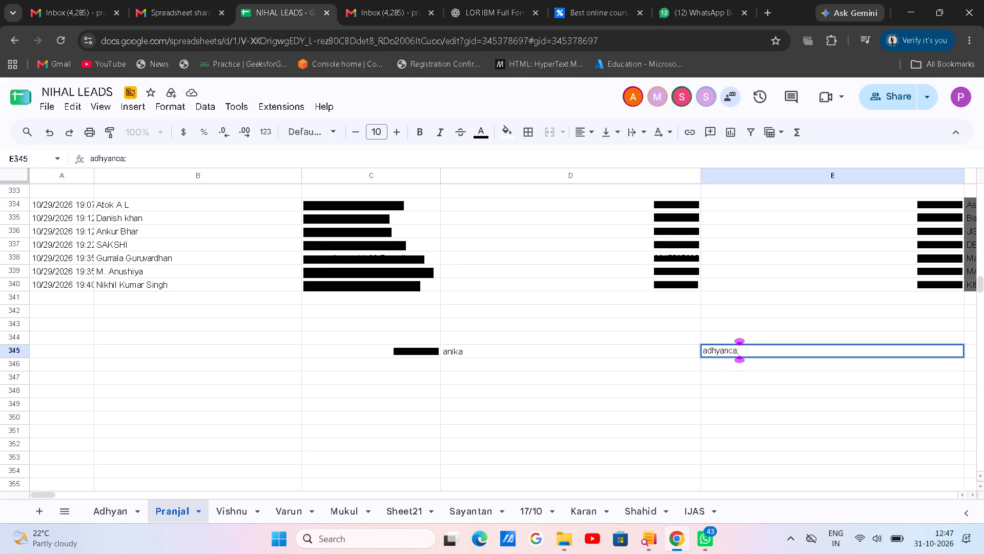
pyautogui.press('BackSpace')
pyautogui.write('ll')
pyautogui.scroll(1, 576, 375)
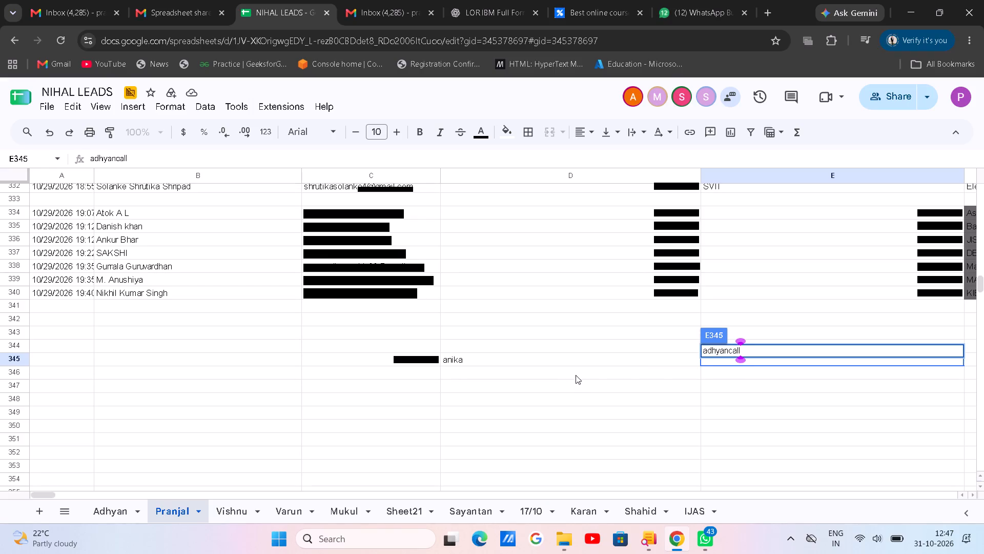
pyautogui.scroll(2, 576, 375)
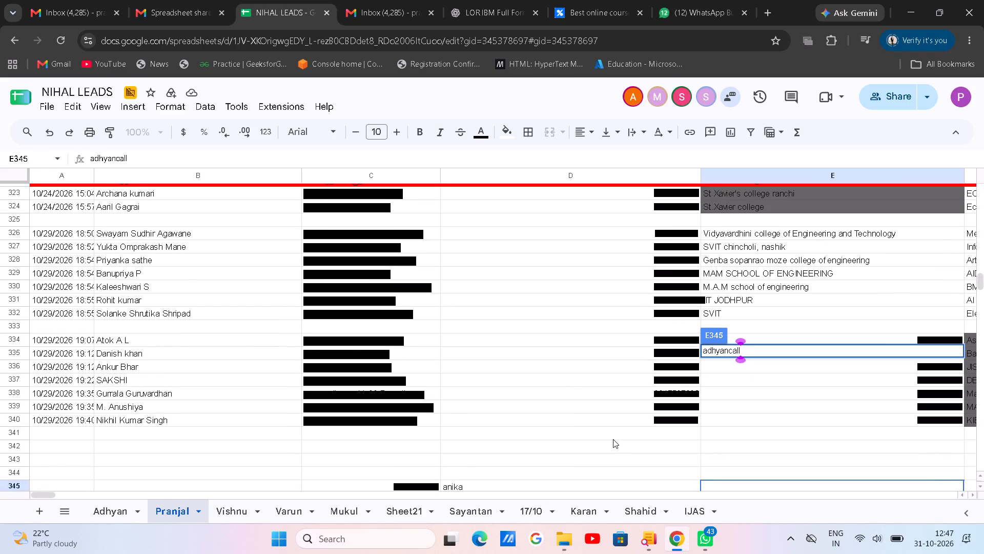
pyautogui.scroll(-2, 613, 439)
pyautogui.scroll(1, 613, 440)
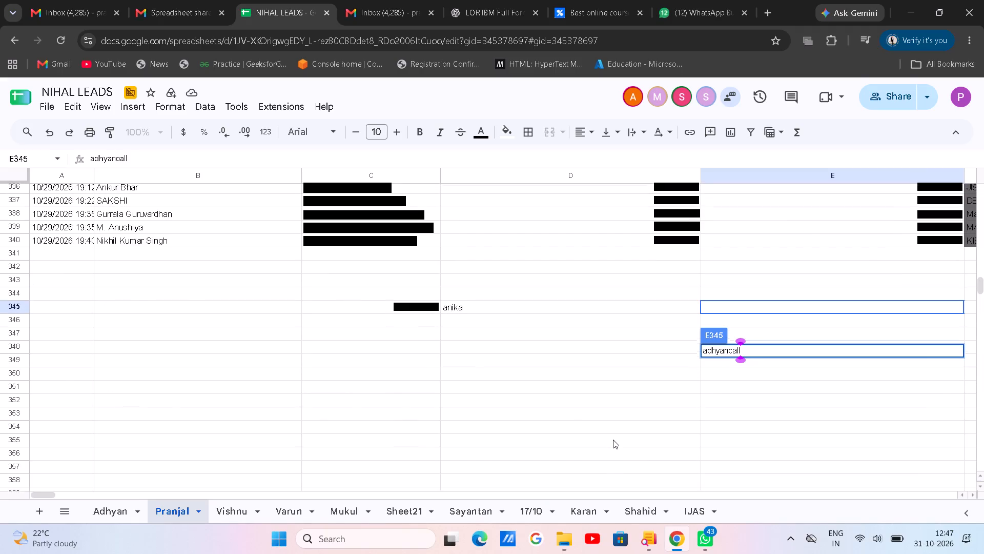
pyautogui.scroll(1, 613, 440)
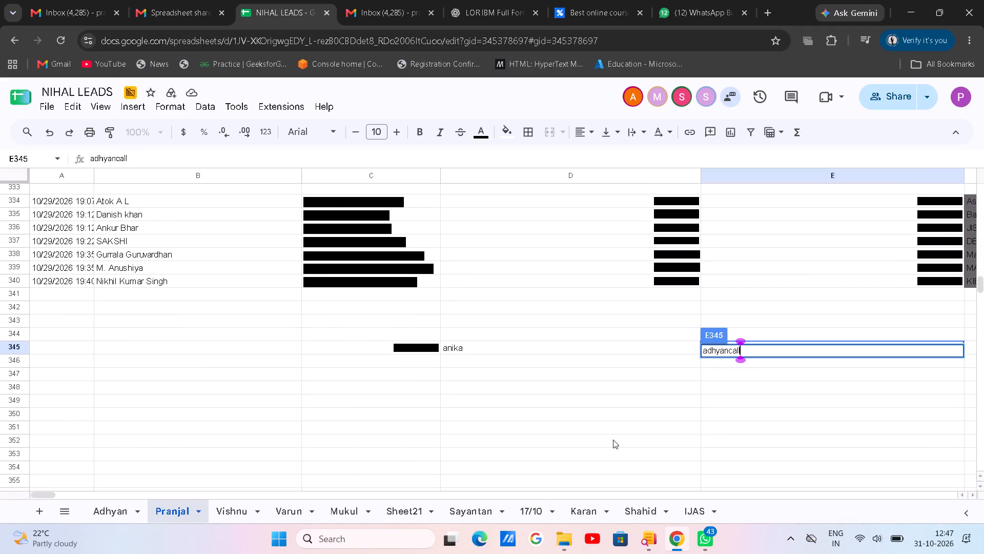
pyautogui.press('Return')
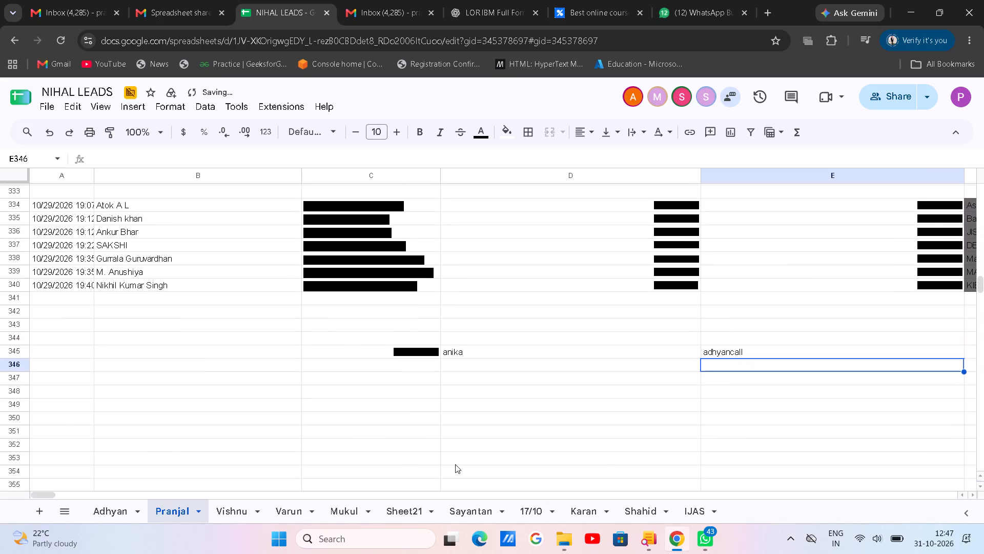
# Look through the student lead records between rows 292 and 340, including their college, course and year columns.
pyautogui.scroll(5, 352, 390)
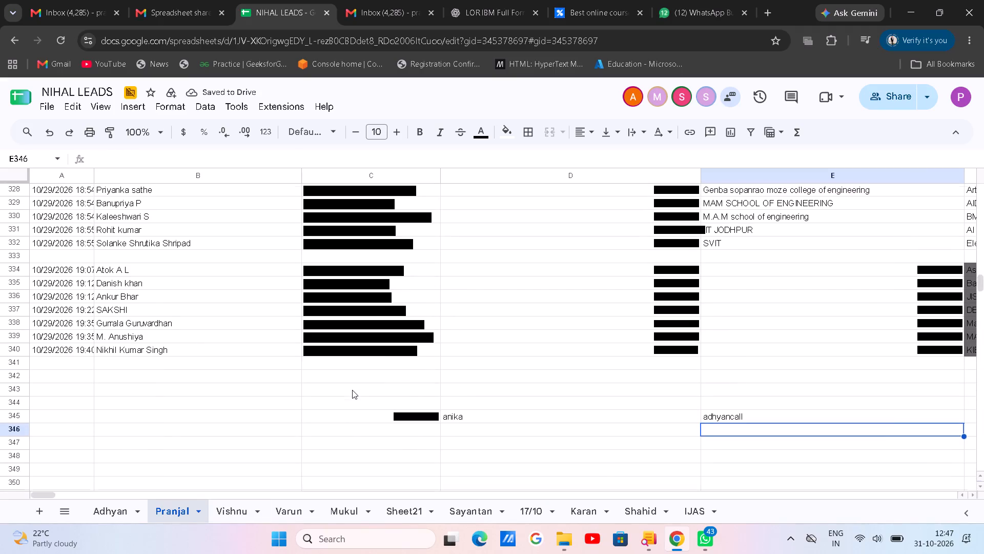
pyautogui.scroll(1, 352, 390)
pyautogui.scroll(-3, 352, 390)
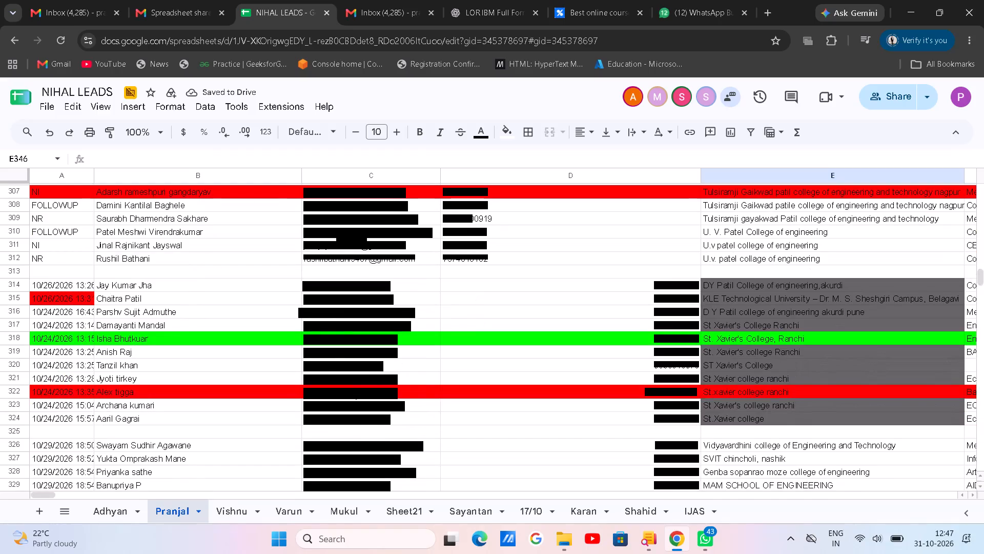
pyautogui.click(159, 313)
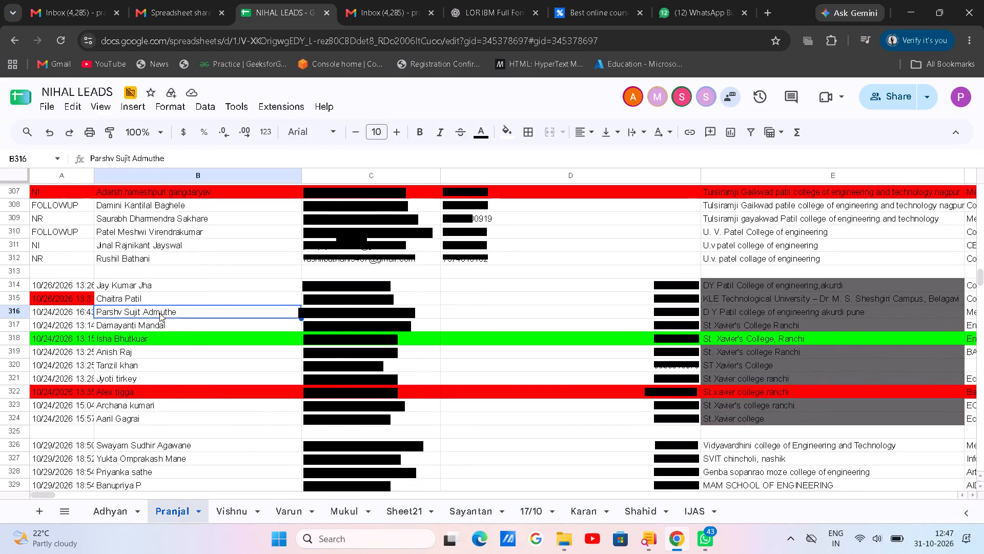
pyautogui.hscroll(-5, 159, 313)
pyautogui.scroll(2, 159, 313)
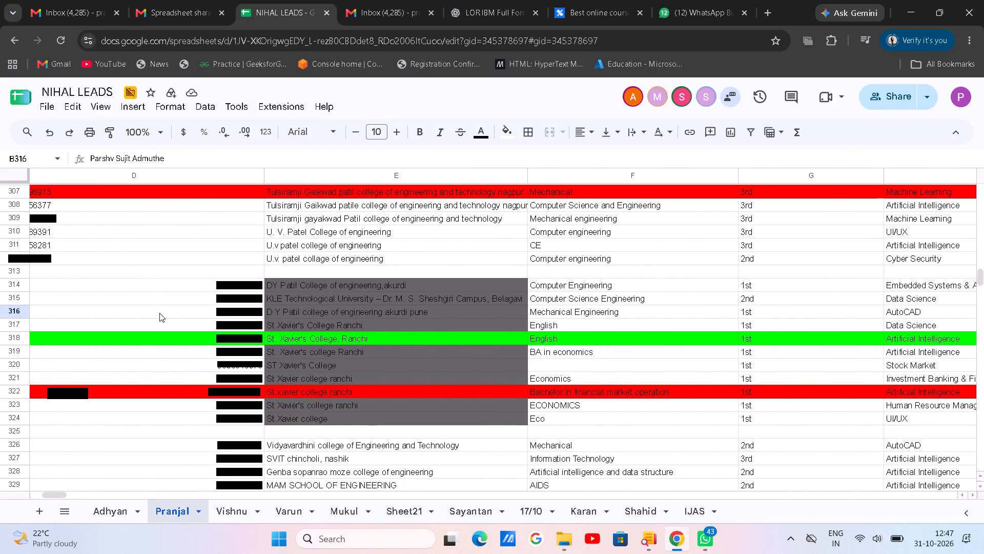
pyautogui.scroll(1, 159, 313)
pyautogui.hscroll(1, 159, 313)
pyautogui.scroll(3, 159, 313)
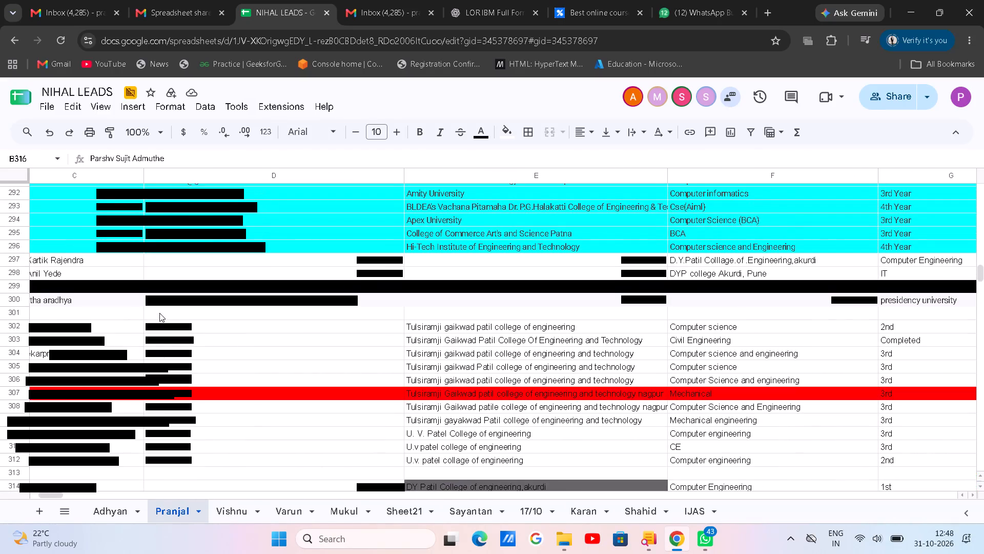
pyautogui.hscroll(2, 159, 313)
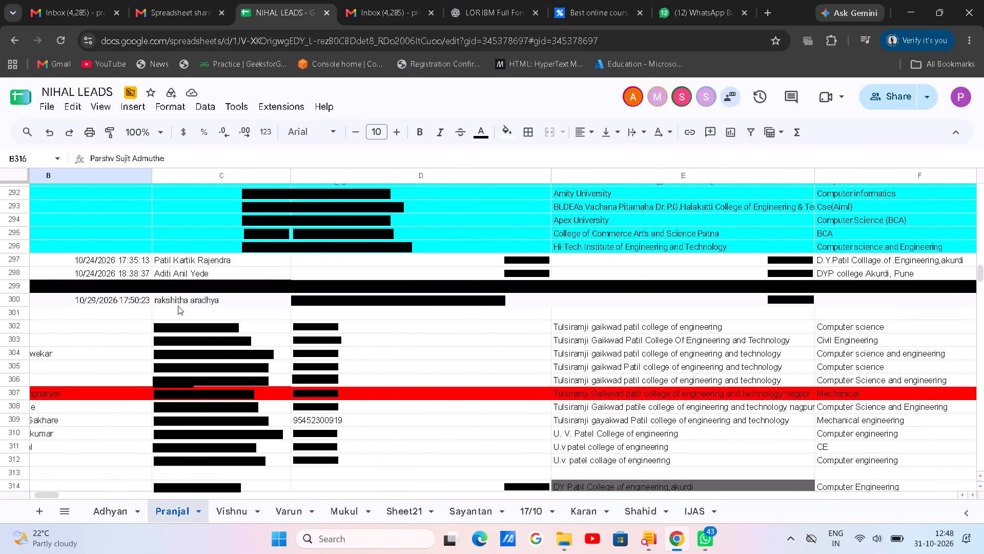
# Examine the lead record in row 300 across all its columns, including university, course, language and certificate details.
pyautogui.click(178, 306)
pyautogui.hscroll(-10, 178, 306)
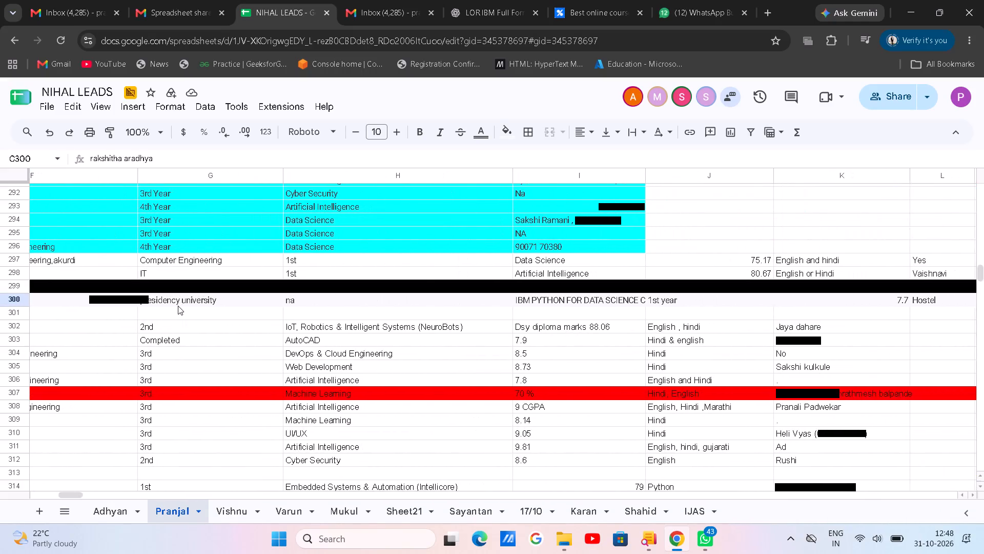
pyautogui.hscroll(-9, 178, 306)
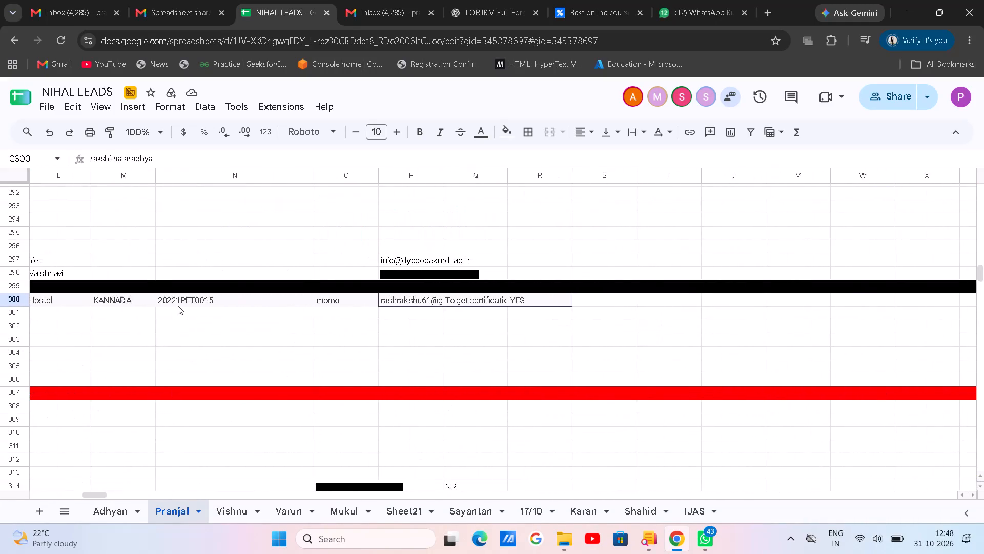
pyautogui.scroll(1, 178, 306)
pyautogui.hscroll(10, 178, 306)
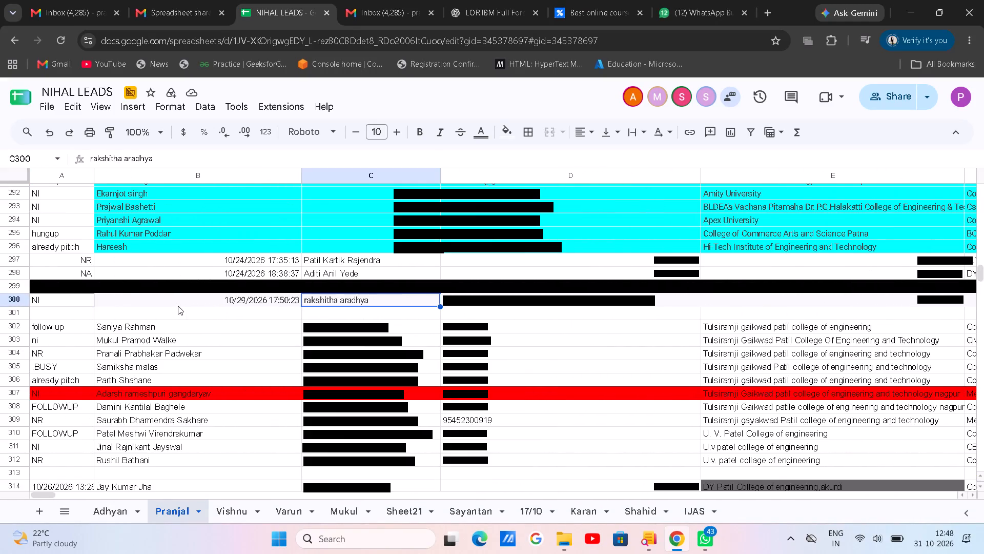
# Inspect the contact and college details of the leads in rows 296 to 299, and the records below them.
pyautogui.click(109, 261)
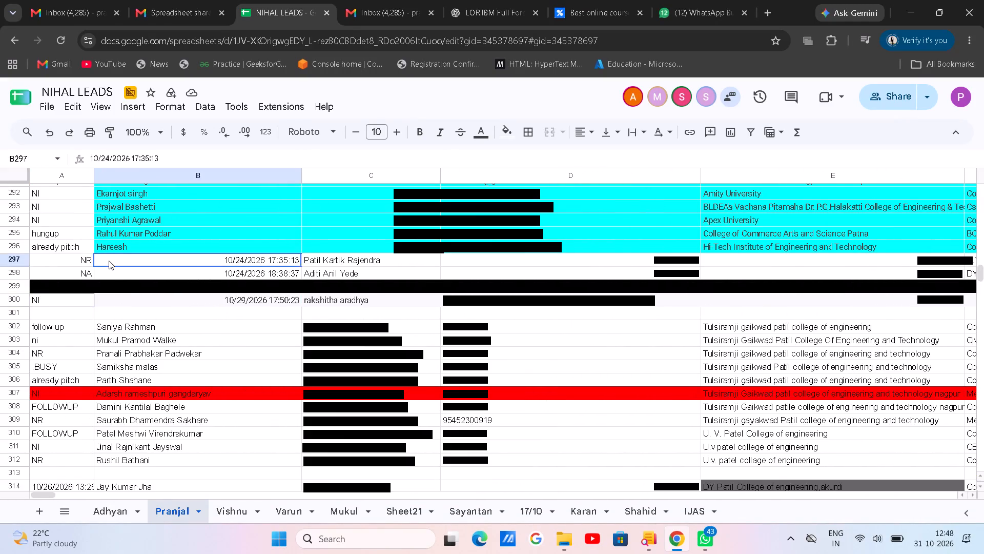
pyautogui.click(368, 252)
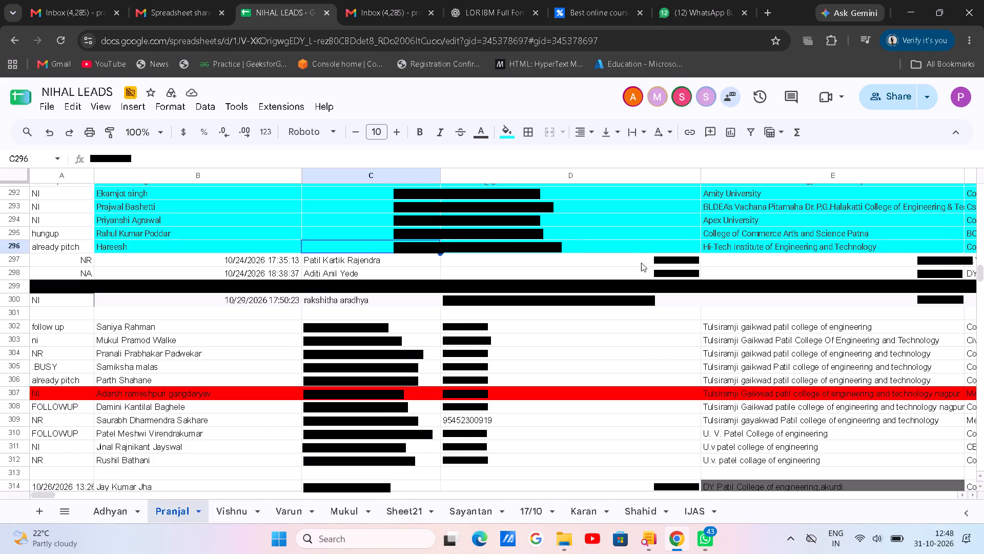
pyautogui.click(641, 263)
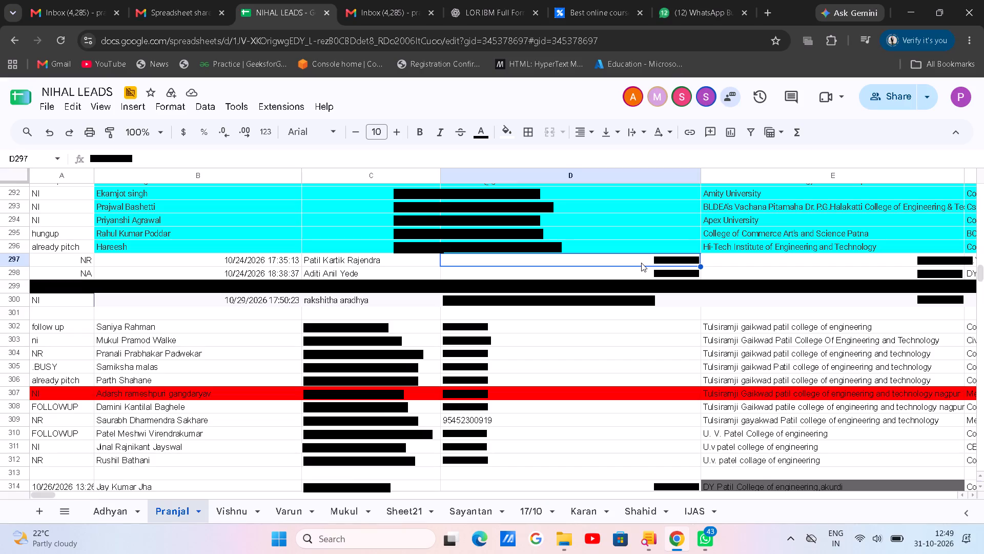
pyautogui.click(629, 284)
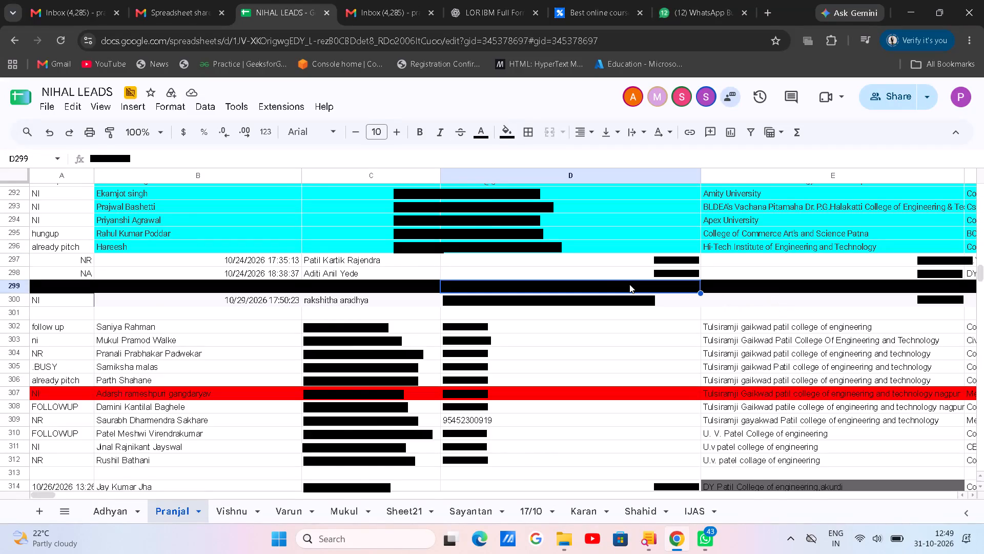
pyautogui.click(597, 276)
pyautogui.hscroll(-3, 597, 276)
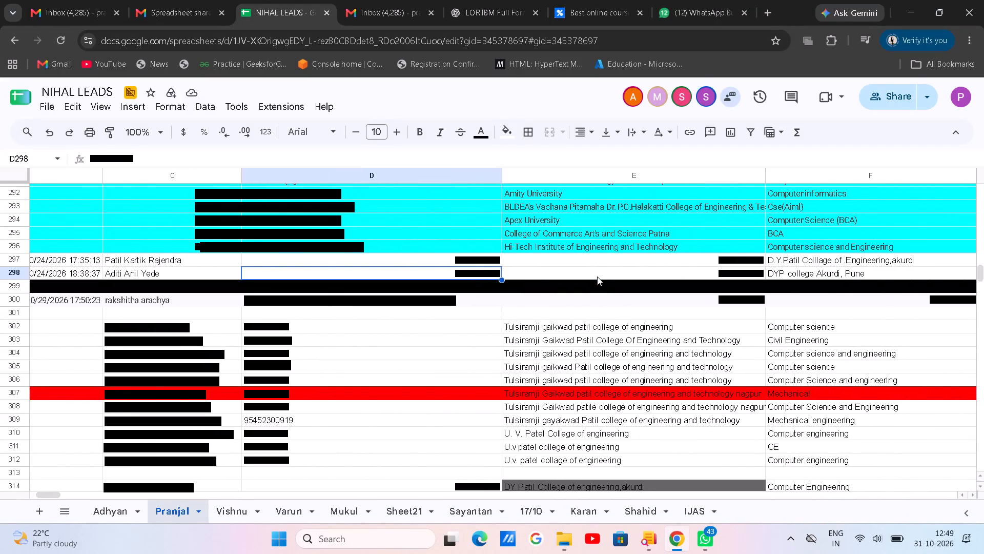
pyautogui.click(650, 285)
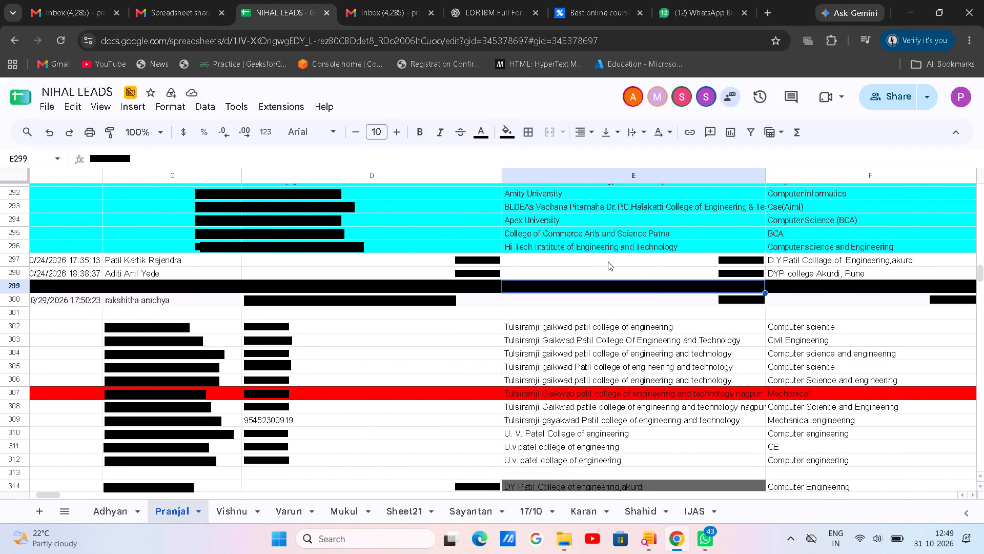
pyautogui.click(608, 279)
pyautogui.scroll(-2, 315, 290)
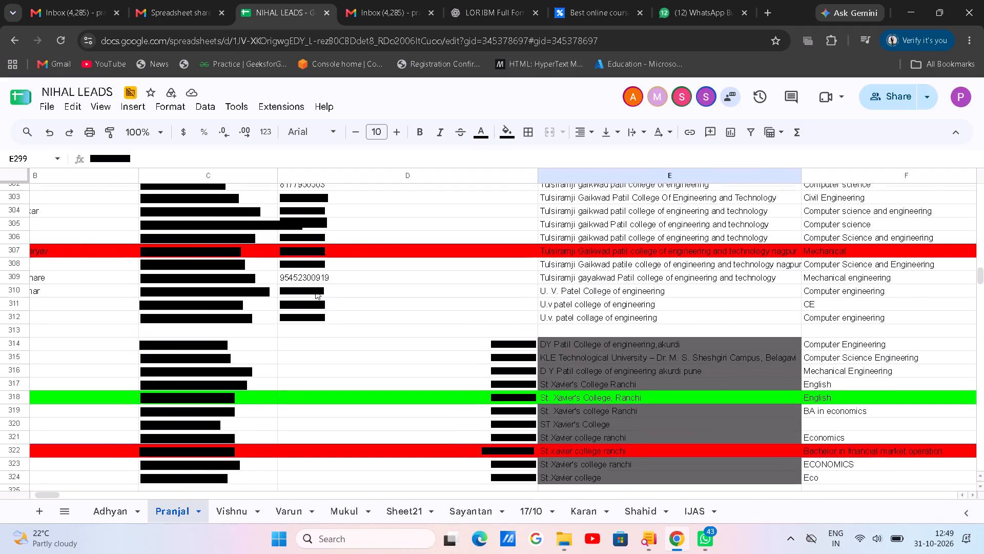
pyautogui.scroll(1, 315, 290)
pyautogui.hscroll(4, 315, 290)
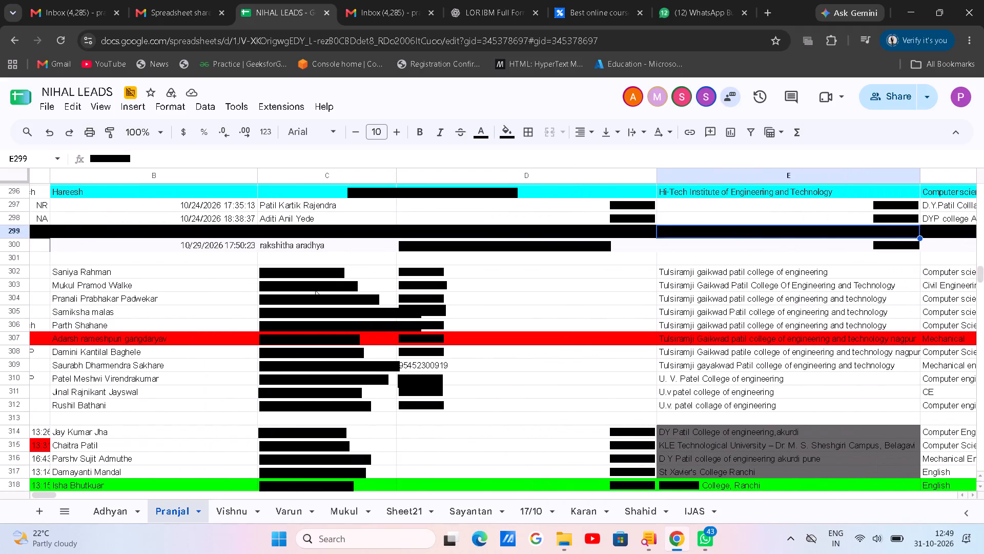
pyautogui.click(148, 269)
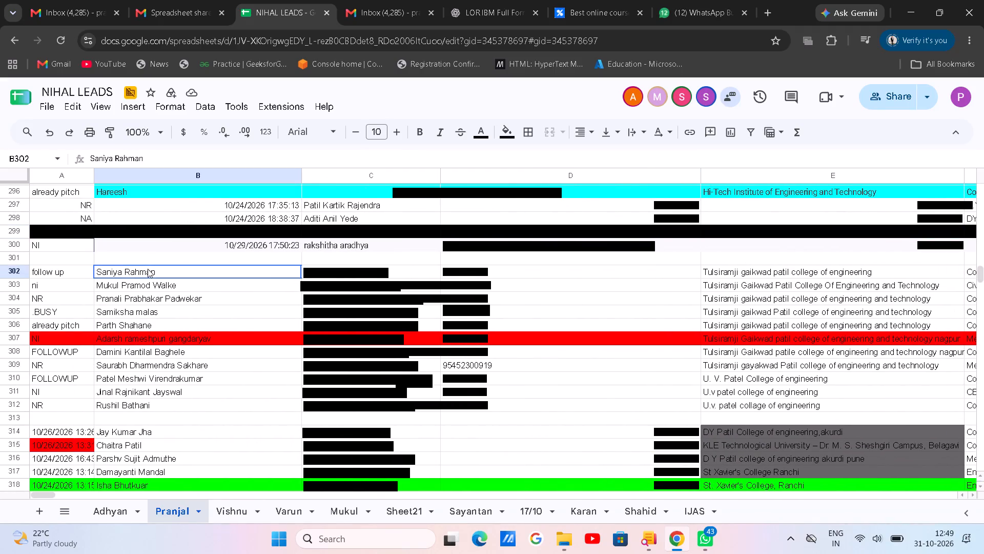
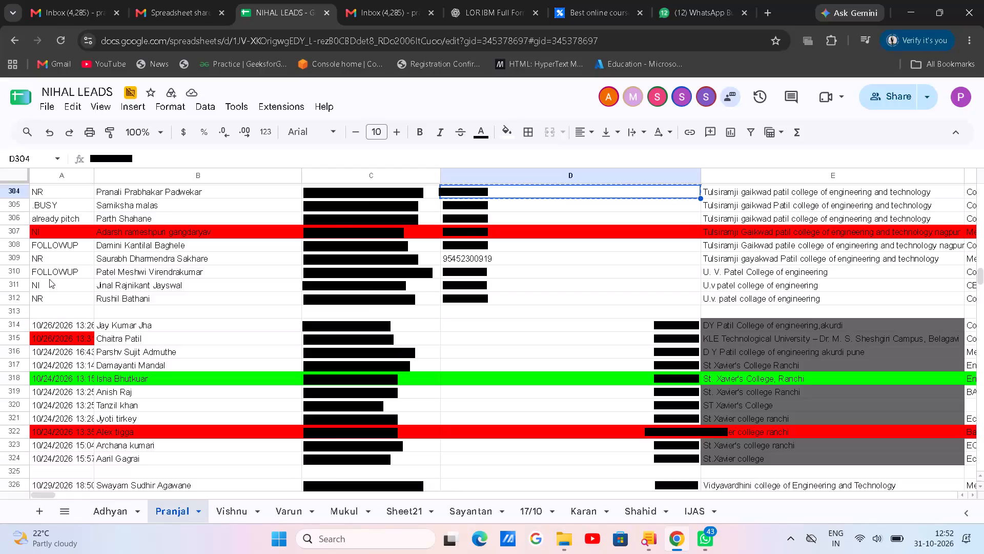
# Inspect the FOLLOWUP lead in row 308, checking the name, e-mail, contact number and college columns, along with the name in row 309.
pyautogui.click(142, 255)
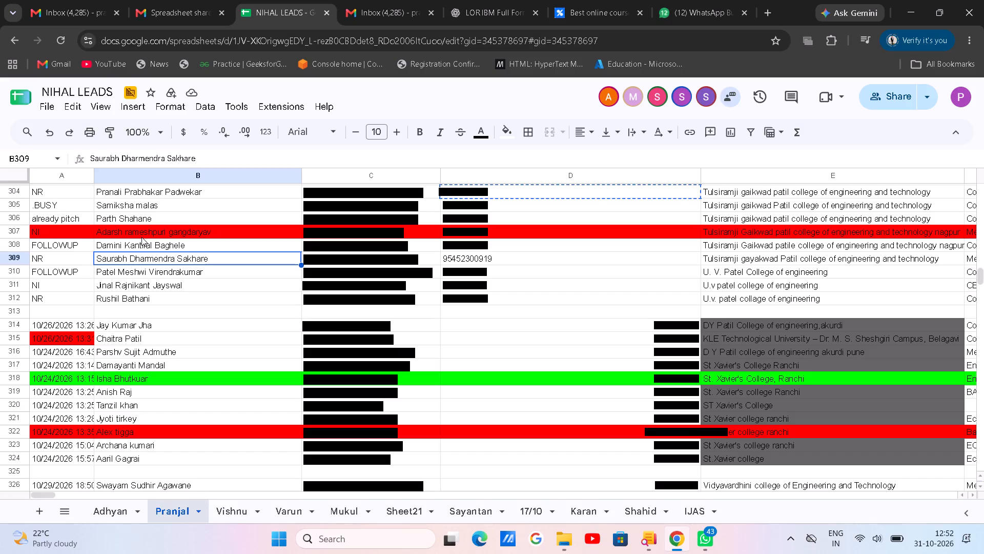
pyautogui.click(123, 241)
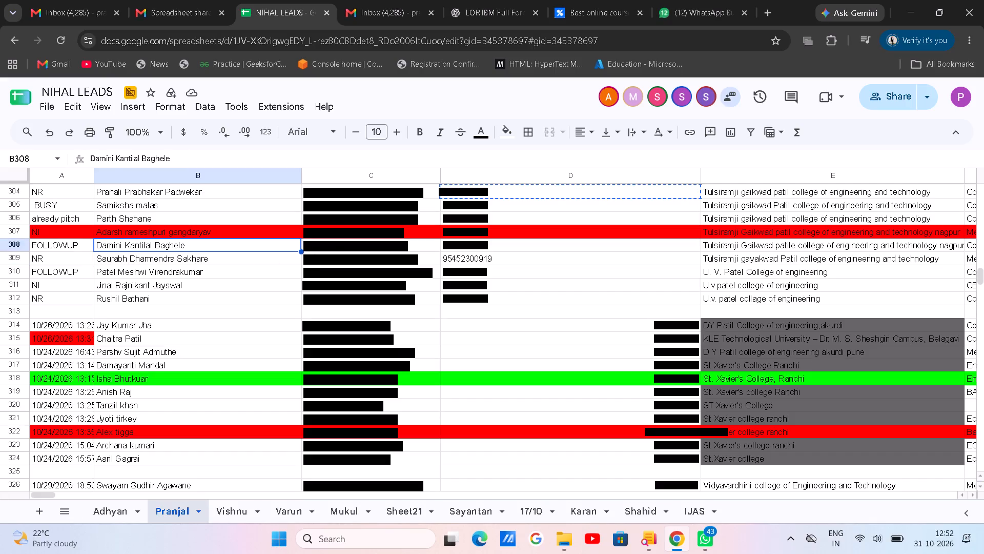
pyautogui.click(330, 249)
pyautogui.hscroll(-1, 330, 249)
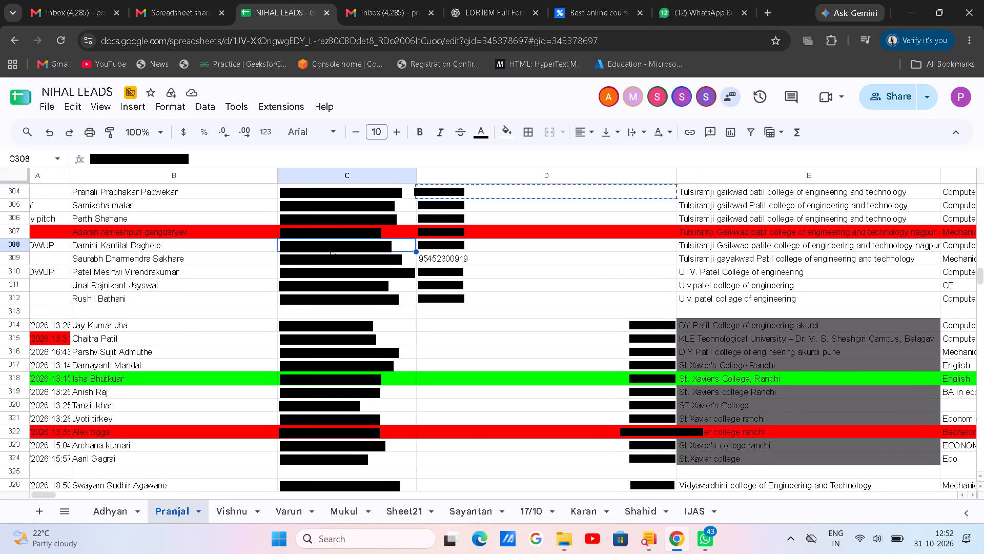
pyautogui.hscroll(-2, 330, 249)
pyautogui.click(375, 247)
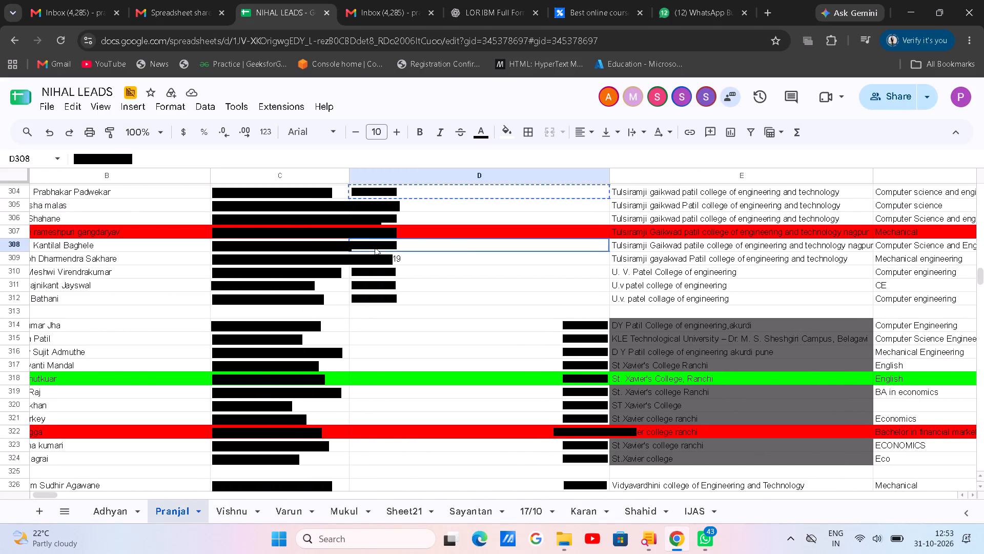
pyautogui.hscroll(4, 375, 247)
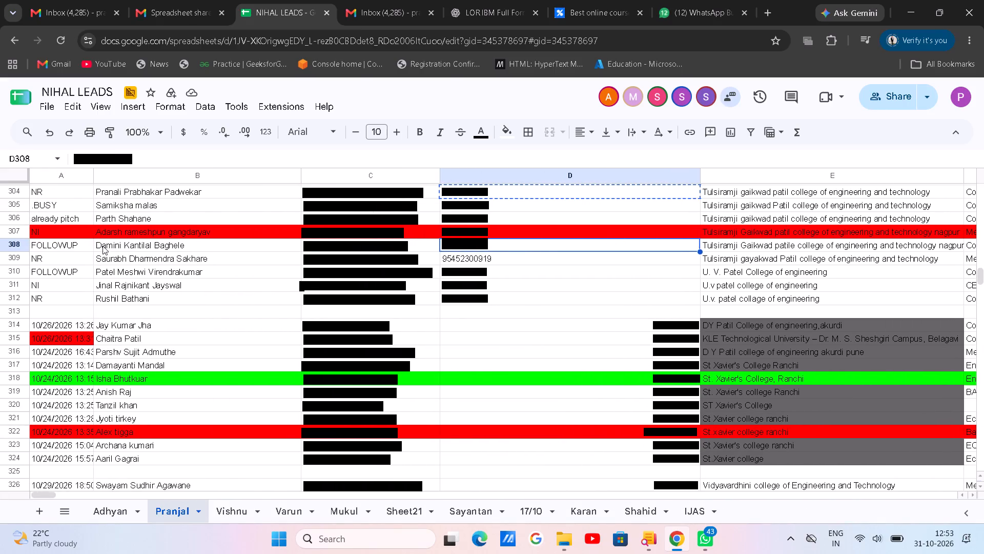
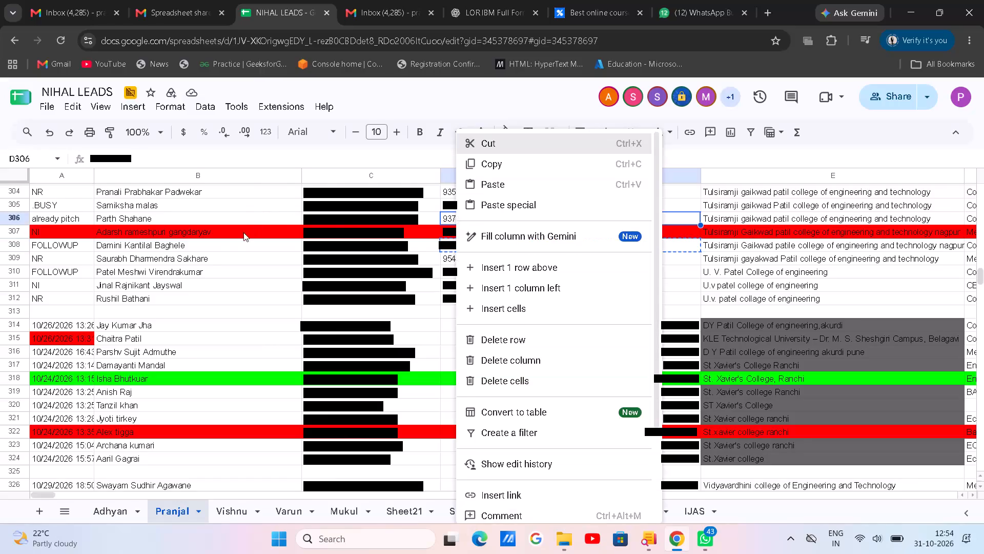
# Select the contact number in column D for the lead in row 309 of the Pranjal sheet.
pyautogui.click(175, 257)
pyautogui.click(366, 260)
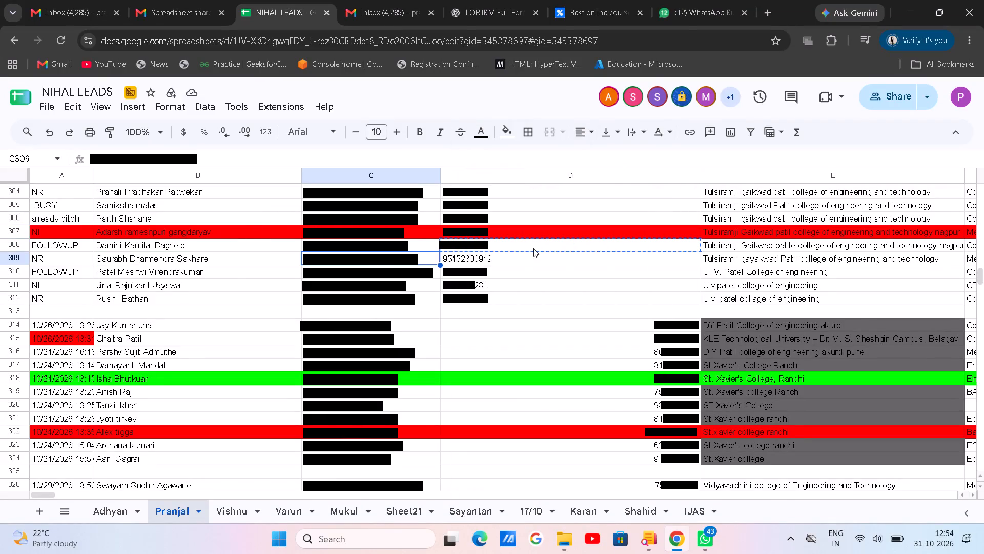
pyautogui.click(533, 248)
pyautogui.click(493, 254)
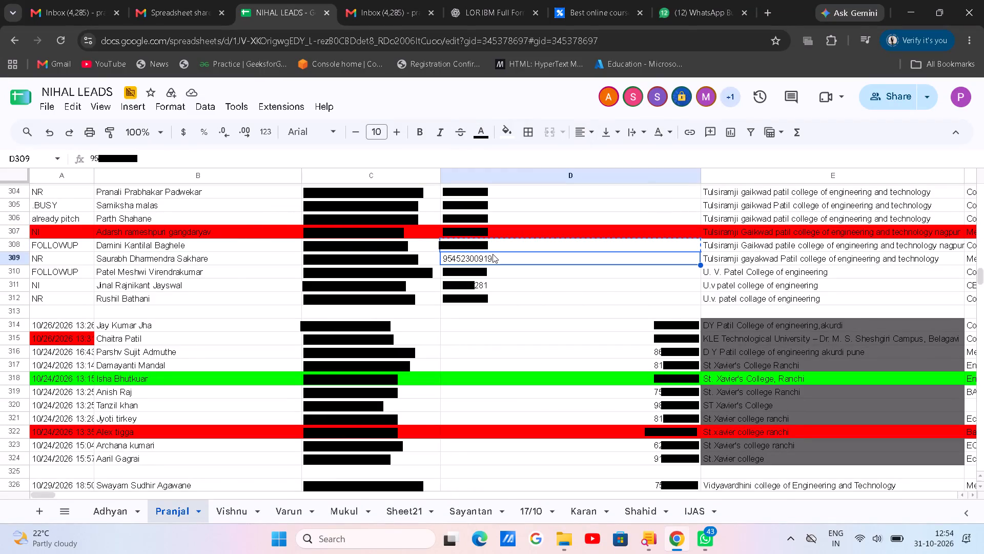
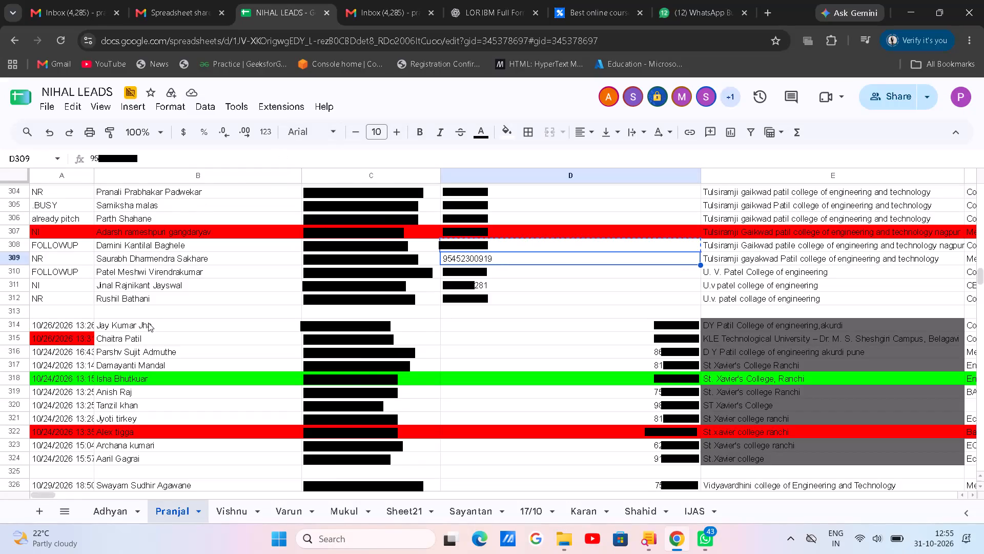
# Select the student name cell in row 312 to check that lead record.
pyautogui.click(151, 301)
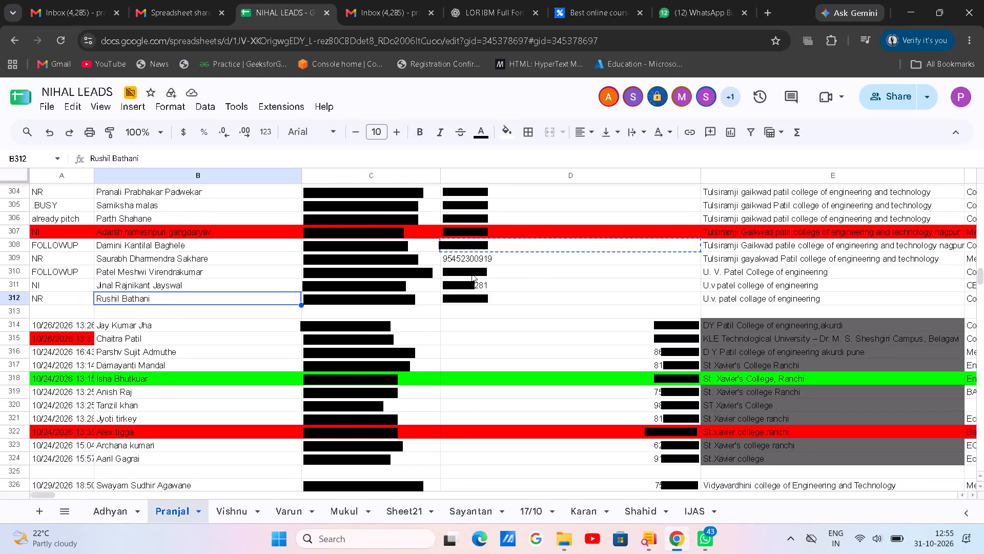
# Select the contact number cell in row 312 to check that lead's number, along with the records below it.
pyautogui.click(517, 295)
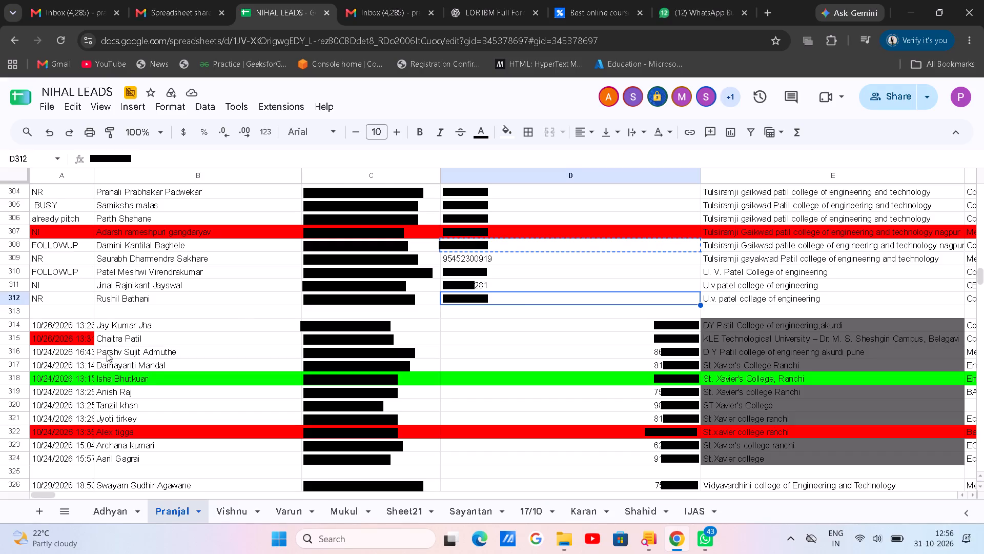
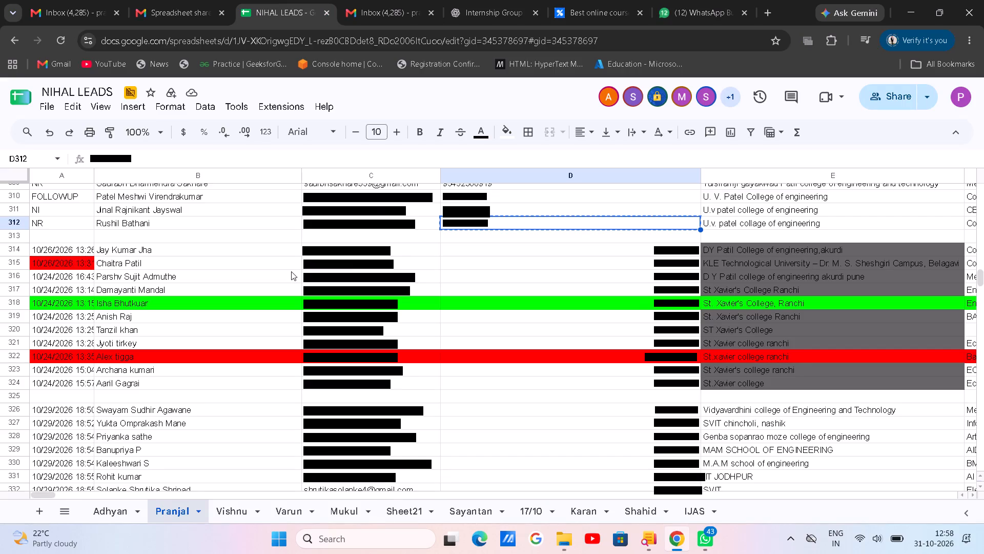
# Check the lead record in row 316, selecting its student name cell and the e-mail cell beside it.
pyautogui.click(151, 280)
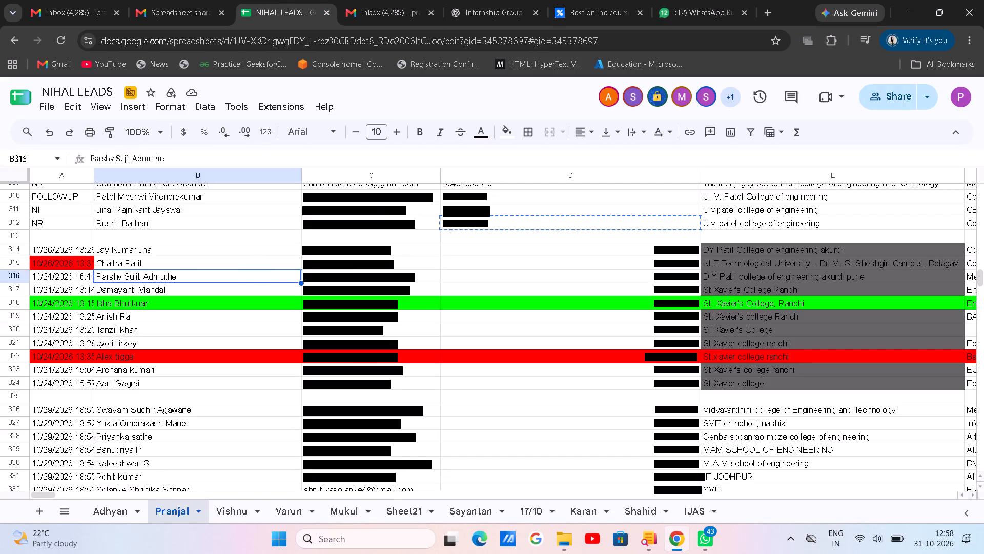
pyautogui.click(321, 276)
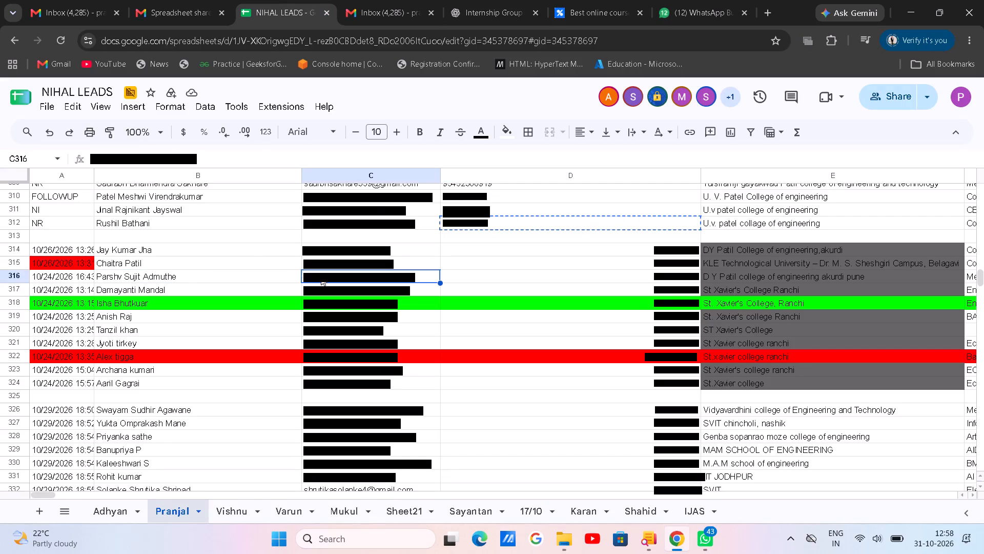
# Review the row 316 lead record from the phone number and college across to the contact name in column K.
pyautogui.hscroll(-3, 321, 276)
pyautogui.click(321, 276)
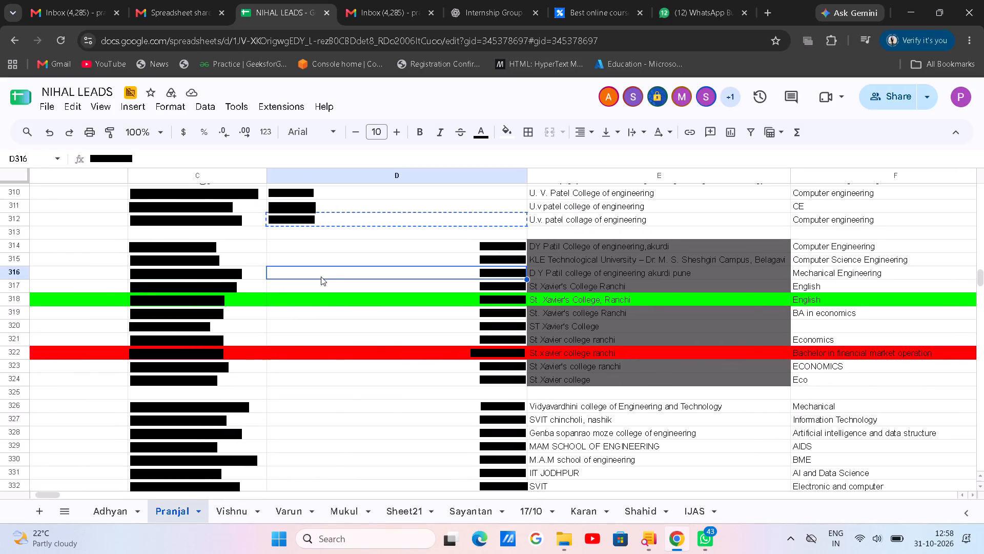
pyautogui.hscroll(-1, 321, 276)
pyautogui.click(489, 272)
pyautogui.hscroll(-1, 489, 272)
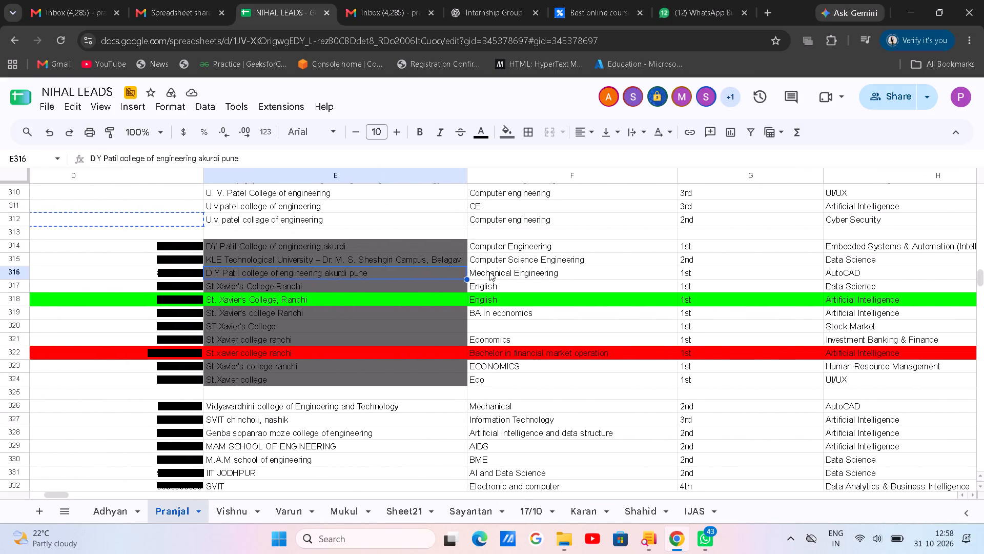
pyautogui.hscroll(-4, 489, 272)
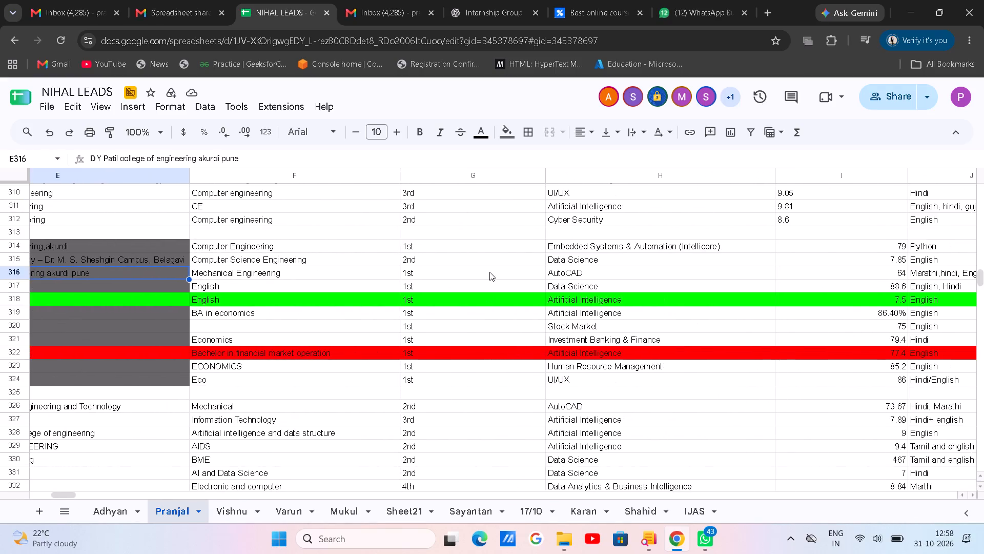
pyautogui.hscroll(-4, 489, 272)
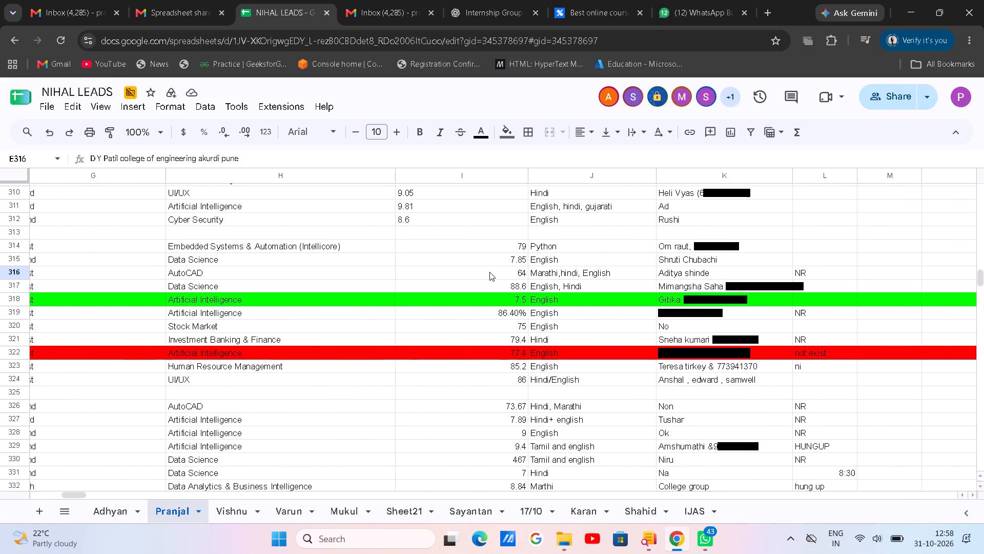
pyautogui.click(679, 278)
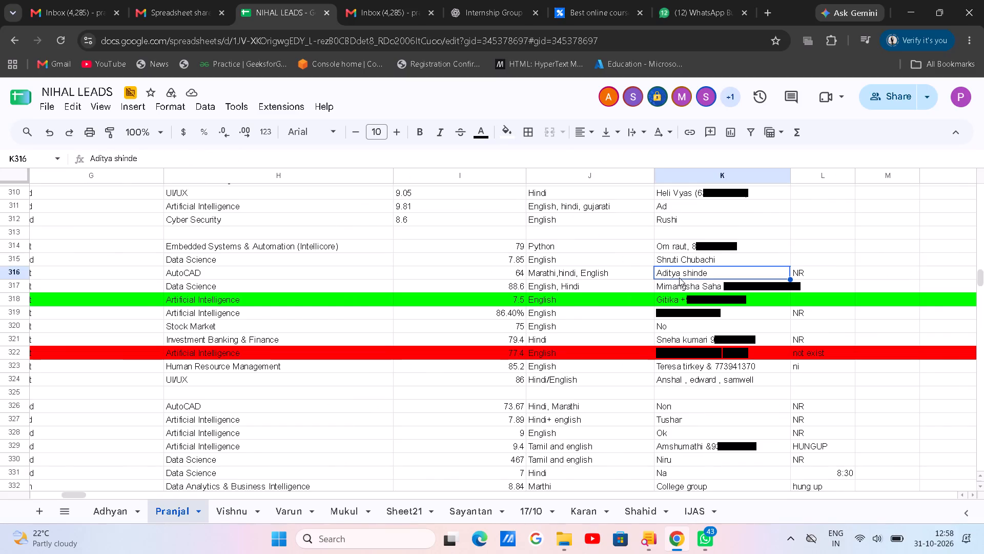
# Recheck row 316 from the score in column I back through the study year, branch and college to the phone number.
pyautogui.click(556, 269)
pyautogui.hscroll(1, 556, 269)
pyautogui.click(556, 269)
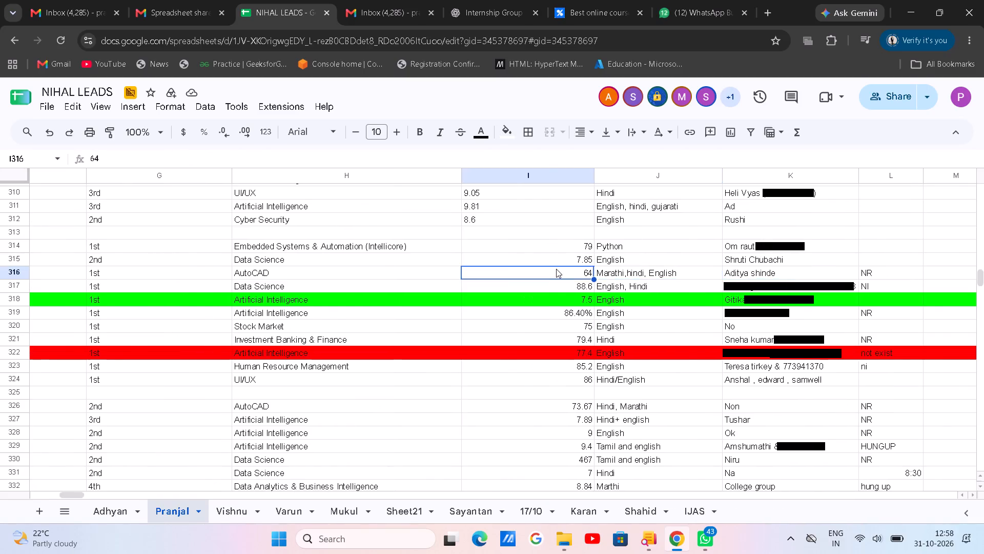
pyautogui.hscroll(1, 556, 269)
pyautogui.click(485, 276)
pyautogui.hscroll(2, 485, 276)
pyautogui.click(485, 276)
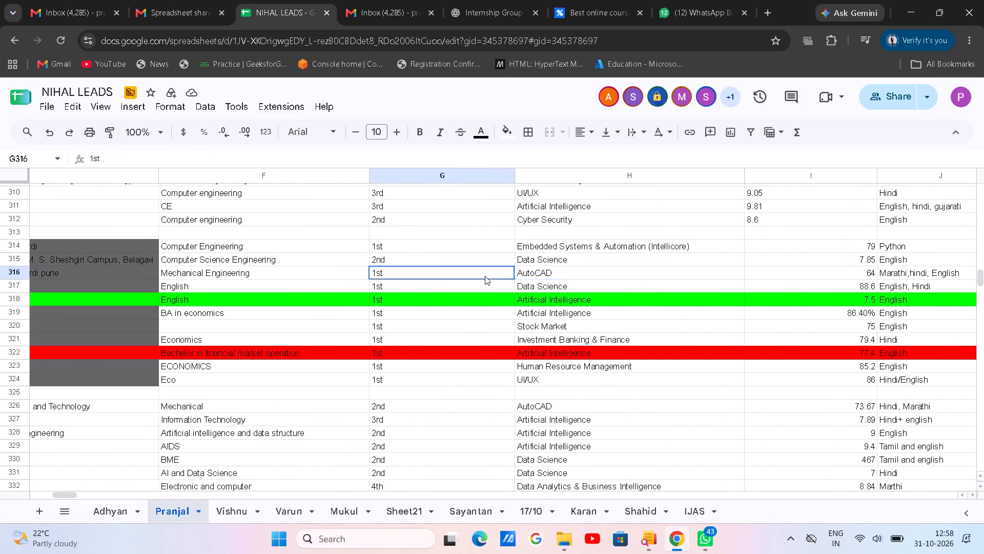
pyautogui.hscroll(2, 485, 276)
pyautogui.click(485, 276)
pyautogui.hscroll(2, 485, 276)
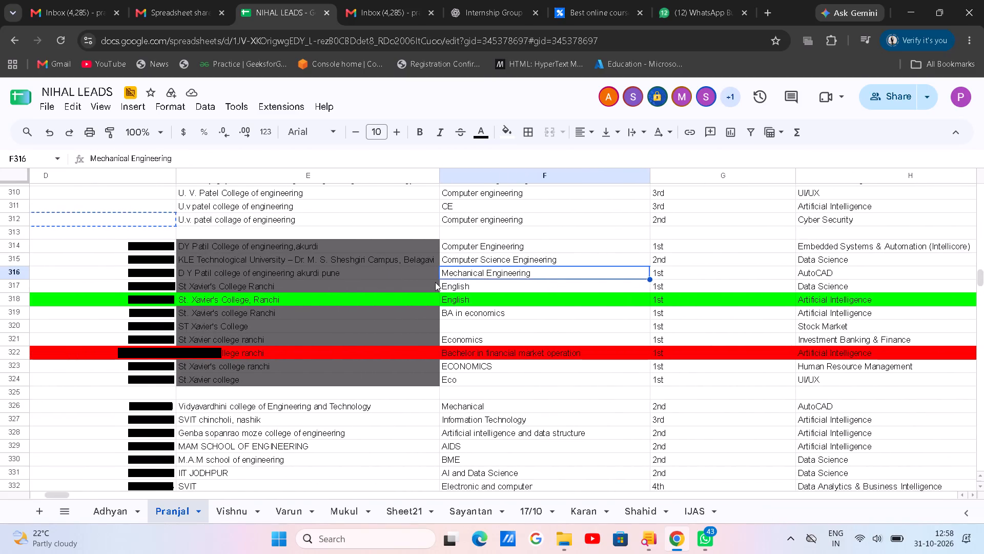
pyautogui.click(367, 277)
pyautogui.hscroll(2, 367, 277)
pyautogui.click(321, 278)
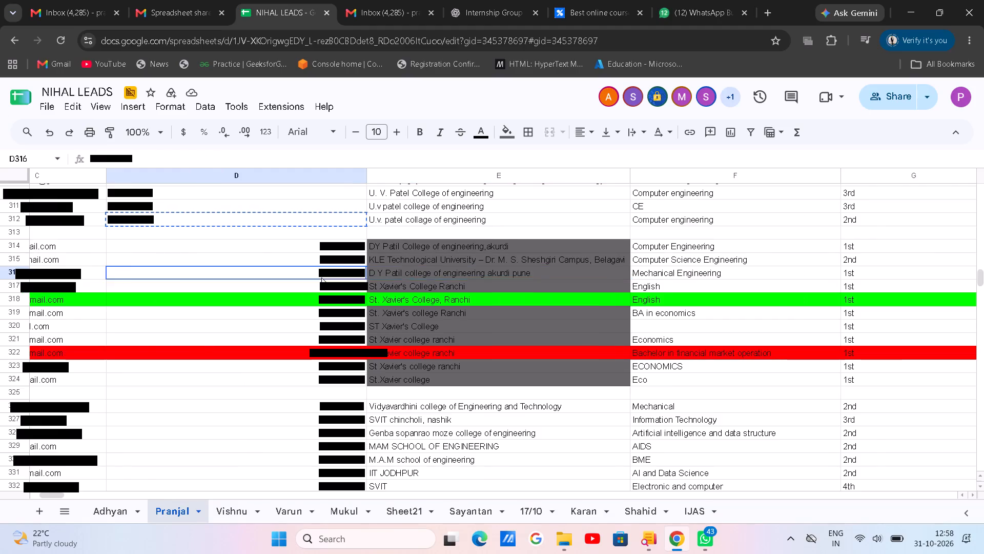
pyautogui.hscroll(3, 321, 278)
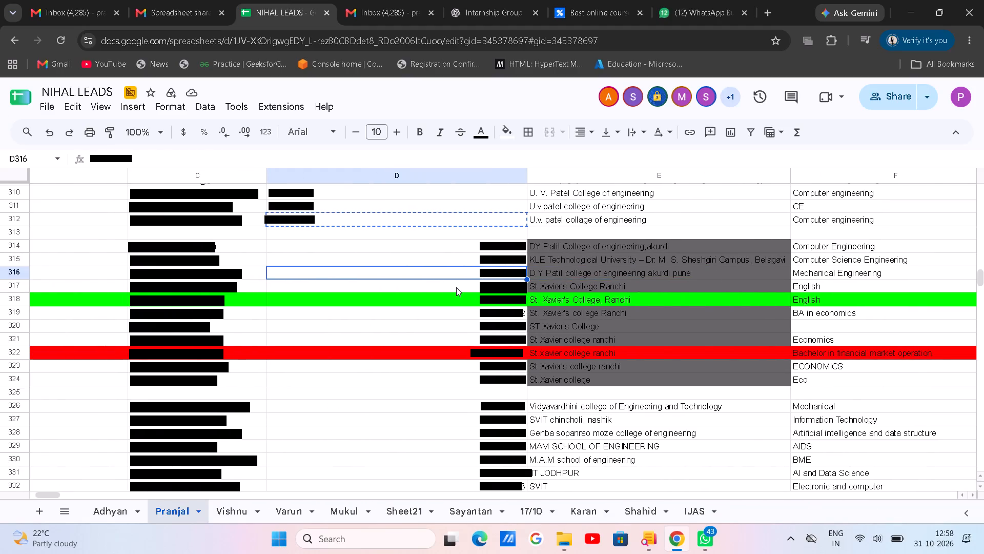
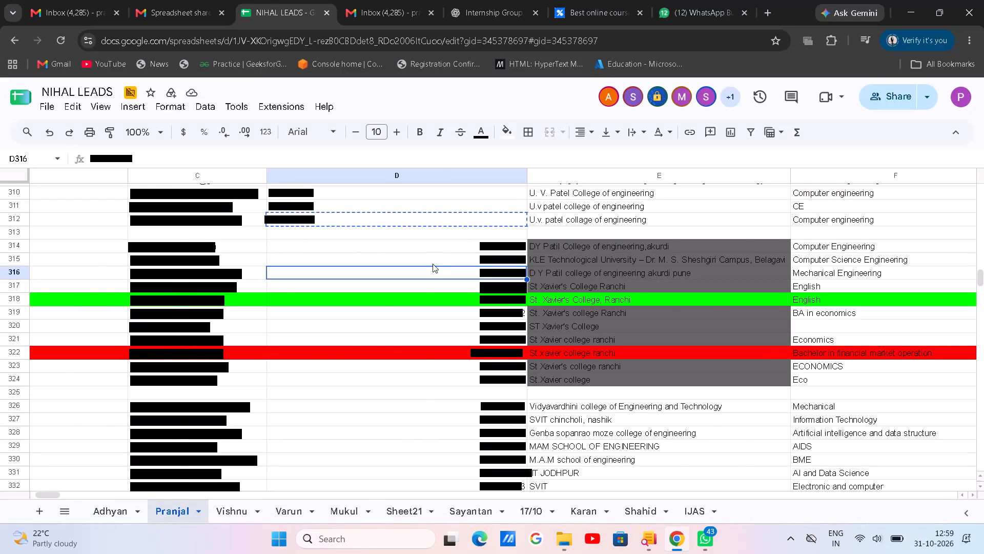
# Check the student name in row 316 and review the row 317 lead record from the name across to the contact in column K.
pyautogui.hscroll(4, 433, 264)
pyautogui.click(161, 273)
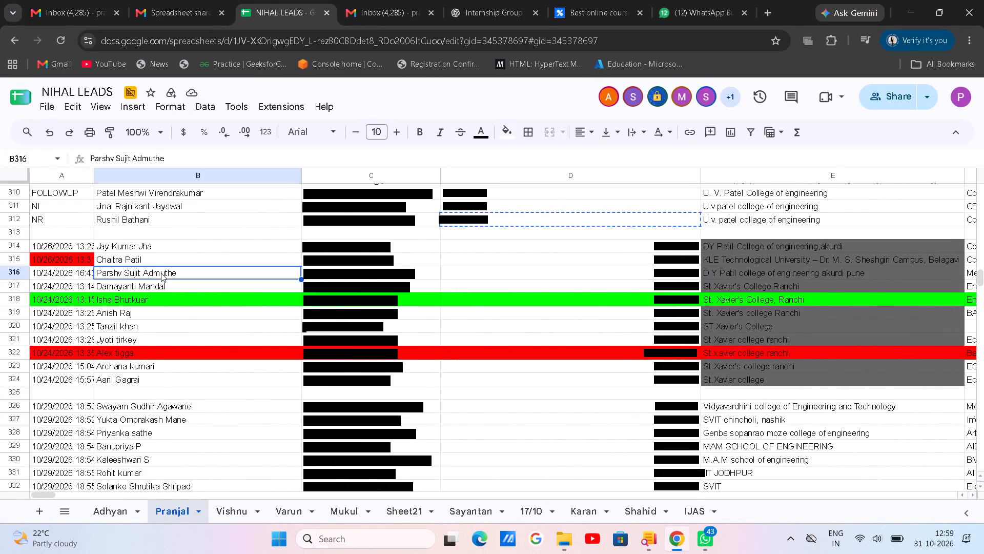
pyautogui.click(129, 291)
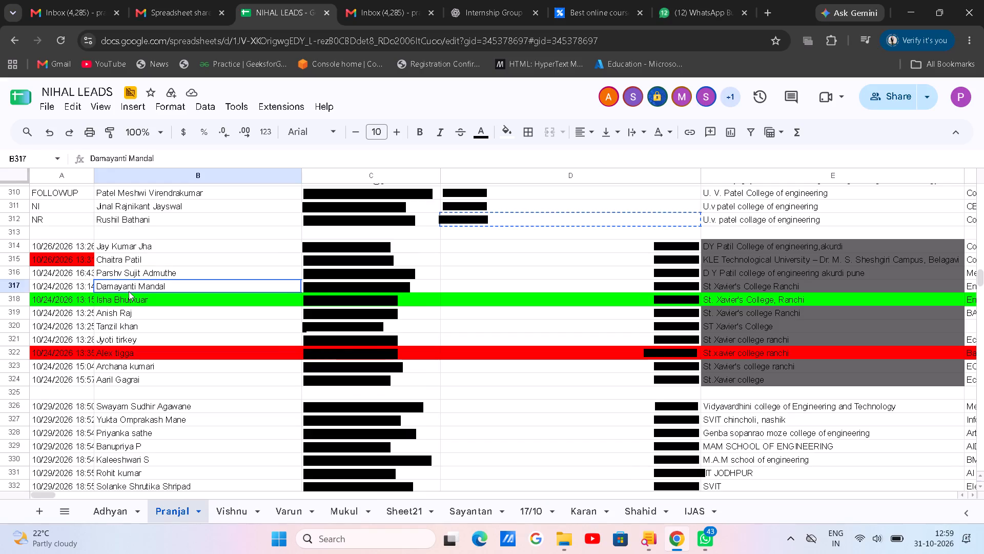
pyautogui.click(386, 283)
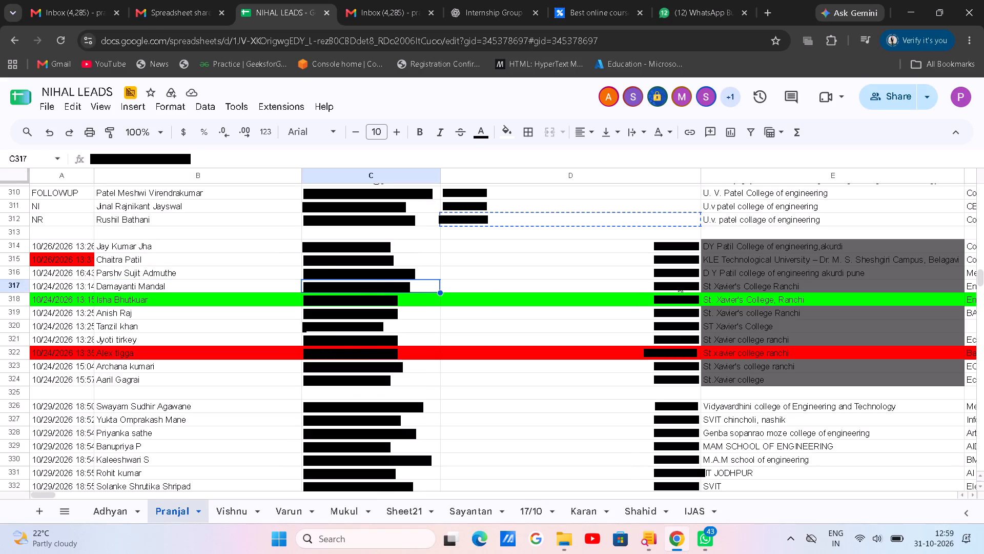
pyautogui.click(678, 283)
pyautogui.hscroll(-1, 678, 283)
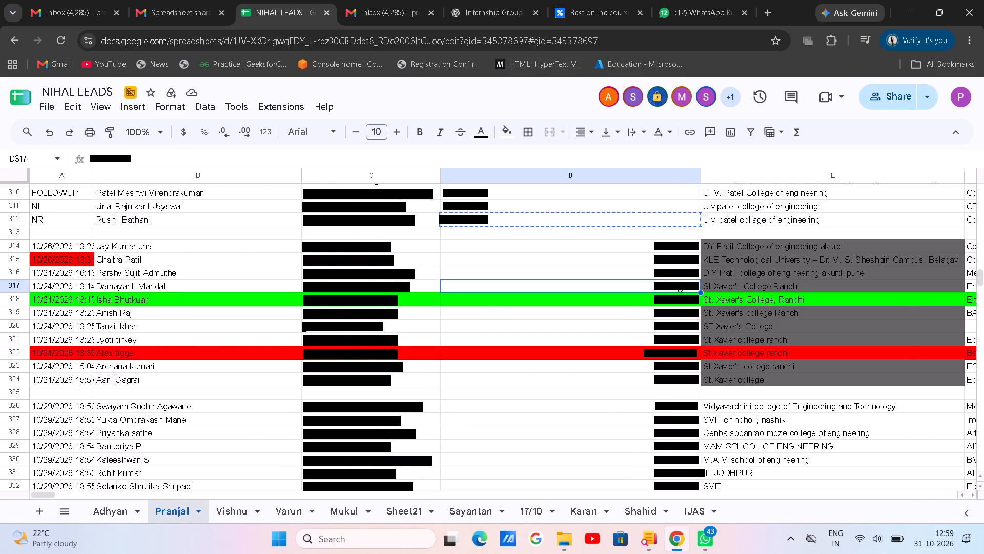
pyautogui.hscroll(-2, 678, 283)
pyautogui.click(678, 283)
pyautogui.hscroll(-2, 678, 283)
pyautogui.click(678, 283)
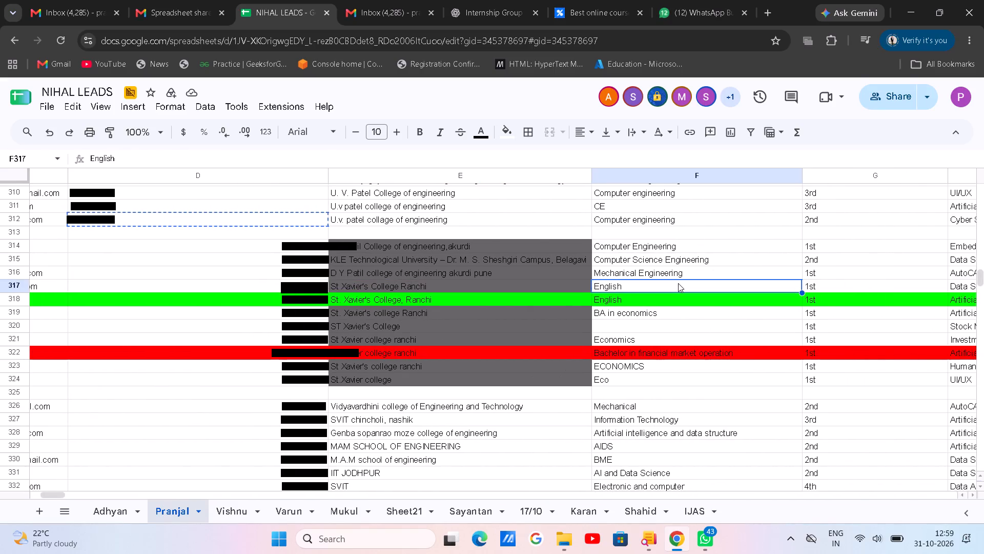
pyautogui.hscroll(-2, 678, 283)
pyautogui.click(678, 283)
pyautogui.hscroll(-2, 678, 283)
pyautogui.click(678, 283)
pyautogui.hscroll(-1, 678, 283)
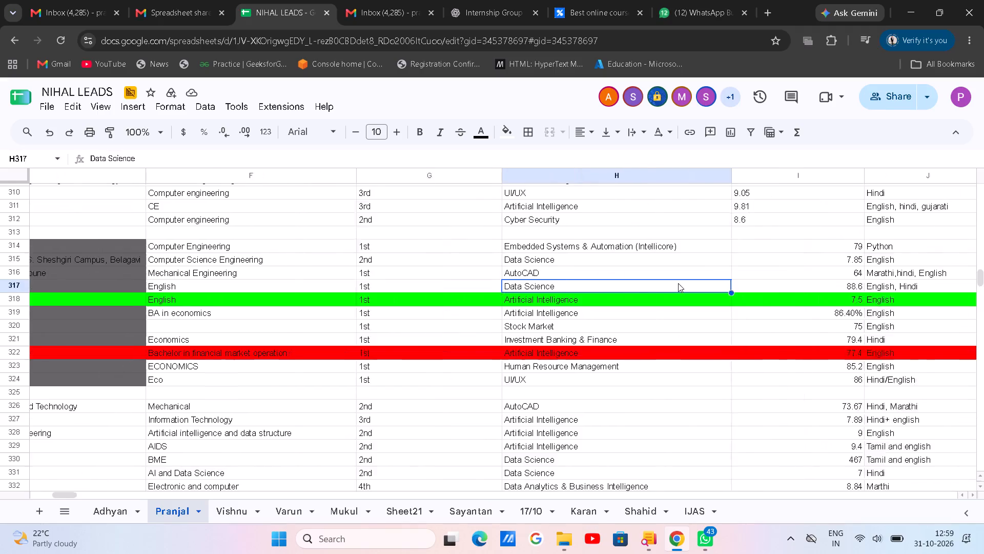
pyautogui.hscroll(-1, 678, 283)
pyautogui.click(678, 283)
pyautogui.click(924, 284)
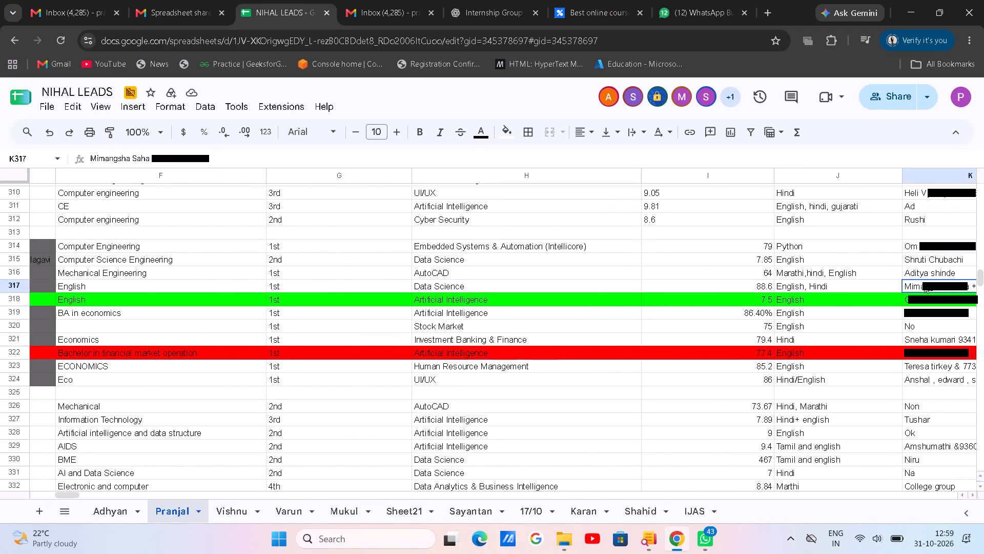
# Recheck row 317 from the language in column J back through the course in column H to the phone number in column D.
pyautogui.hscroll(-3, 924, 284)
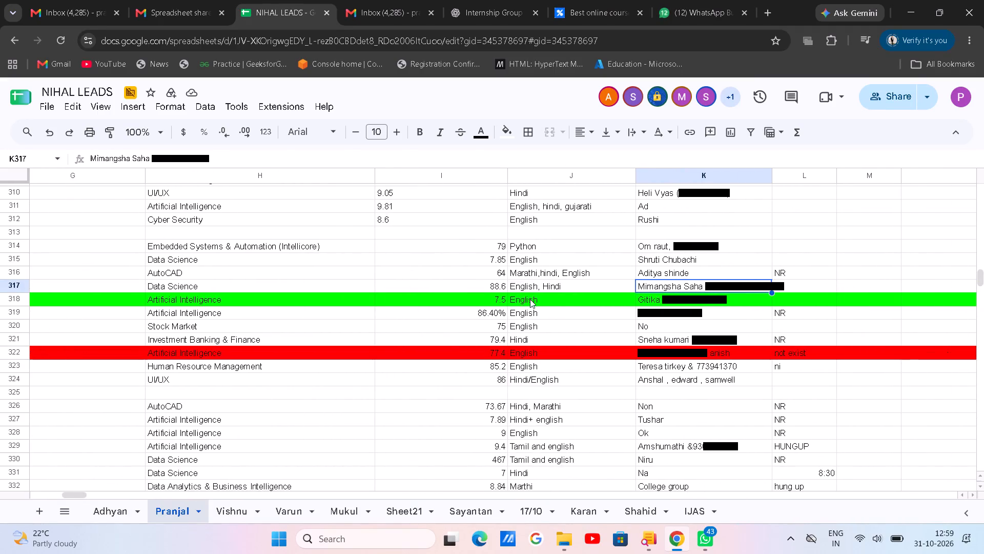
pyautogui.click(518, 289)
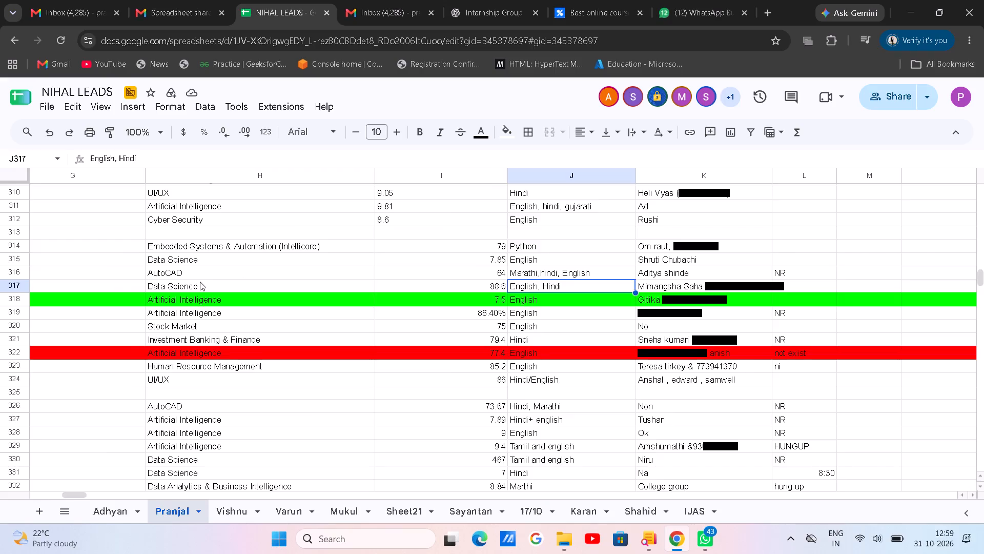
pyautogui.click(200, 282)
pyautogui.hscroll(8, 200, 282)
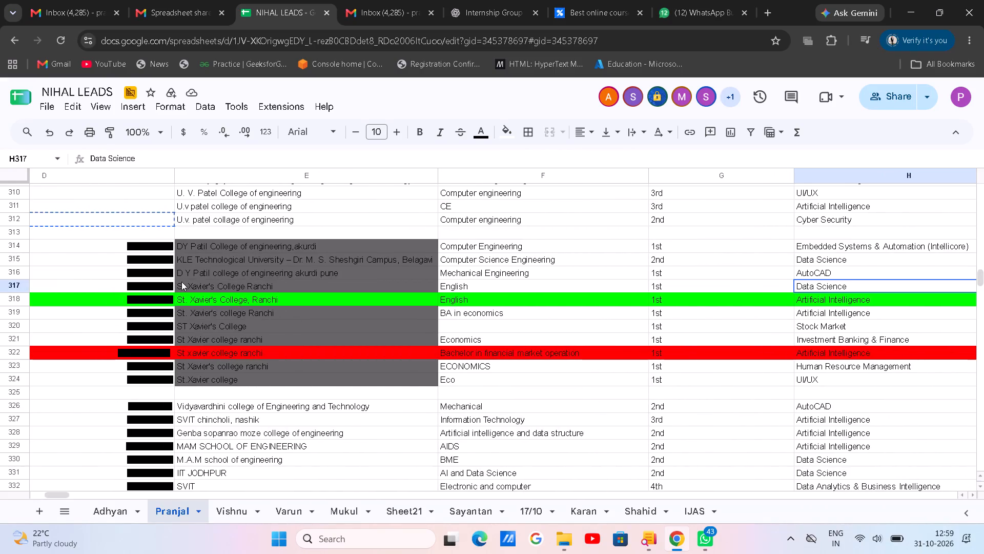
pyautogui.click(124, 283)
# Fill the whole of row 317 with red.
pyautogui.hscroll(7, 124, 283)
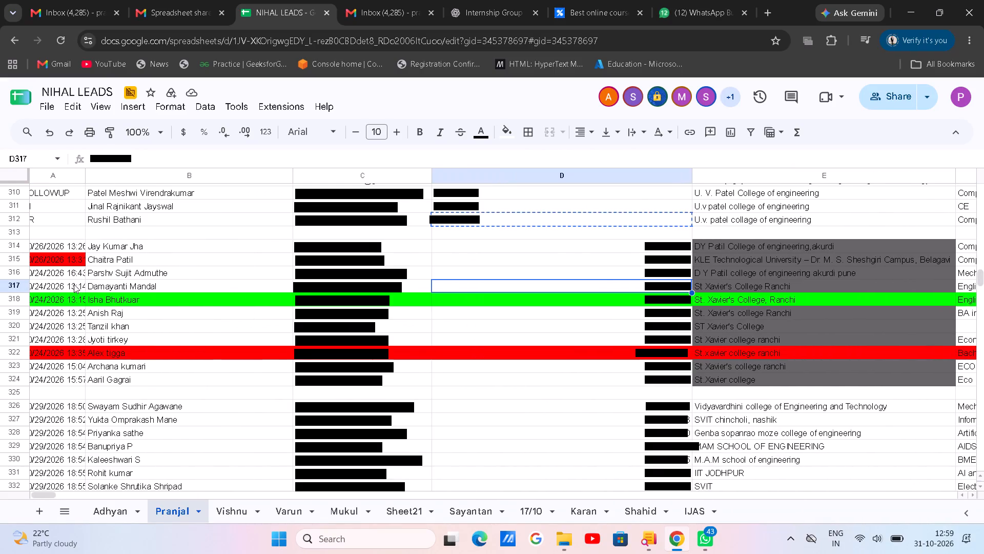
pyautogui.click(12, 287)
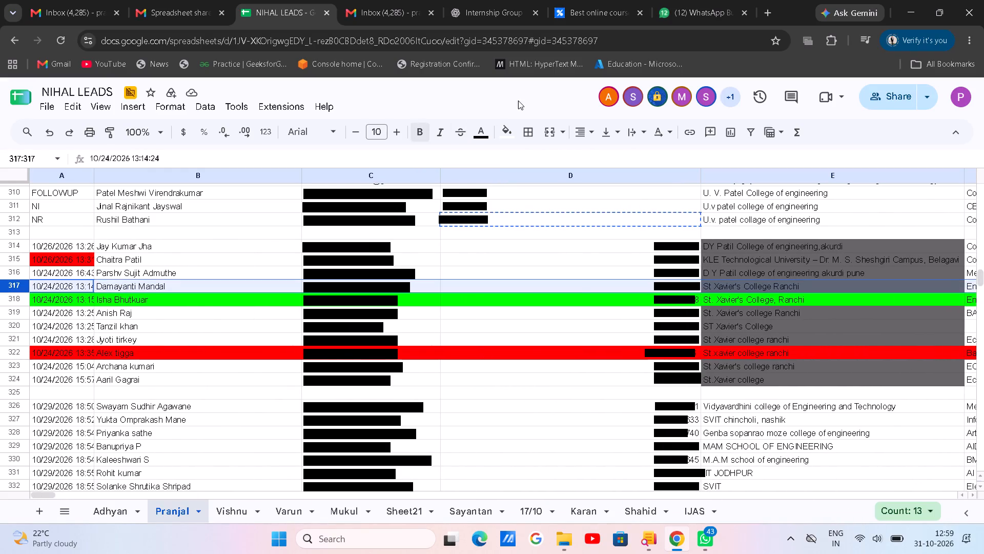
pyautogui.click(506, 135)
pyautogui.click(524, 190)
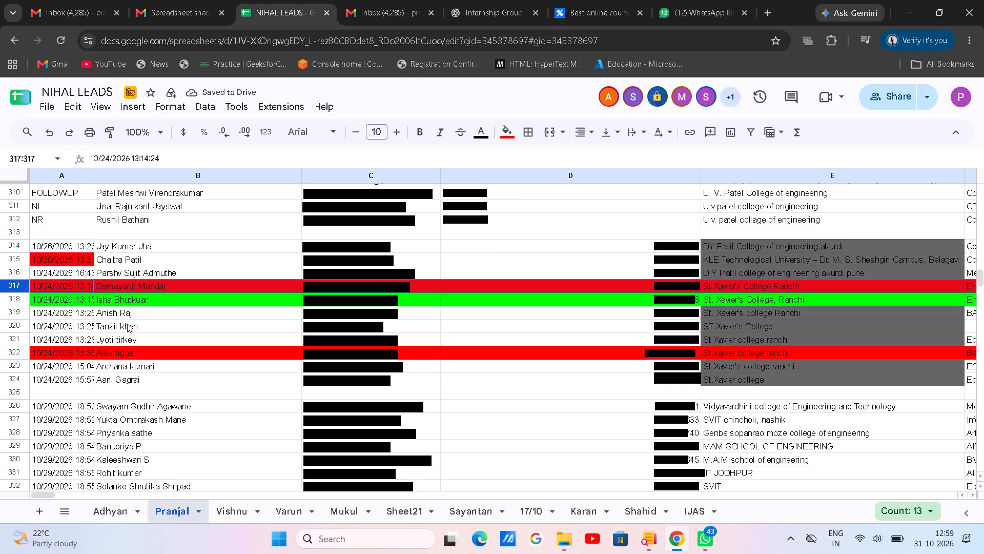
# Review the row 319 lead record from the student name through phone number, college and course to the status in column L.
pyautogui.click(142, 309)
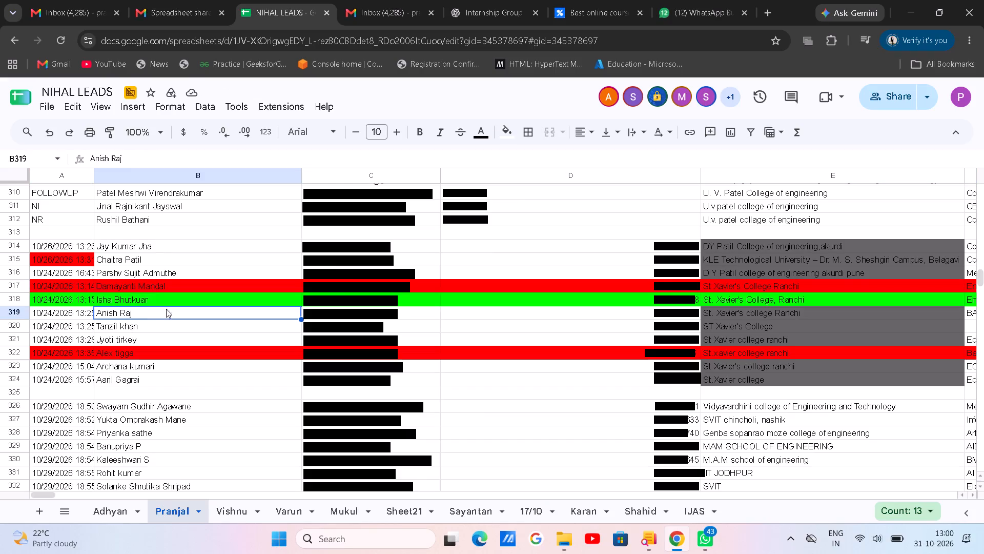
pyautogui.click(418, 314)
pyautogui.click(648, 312)
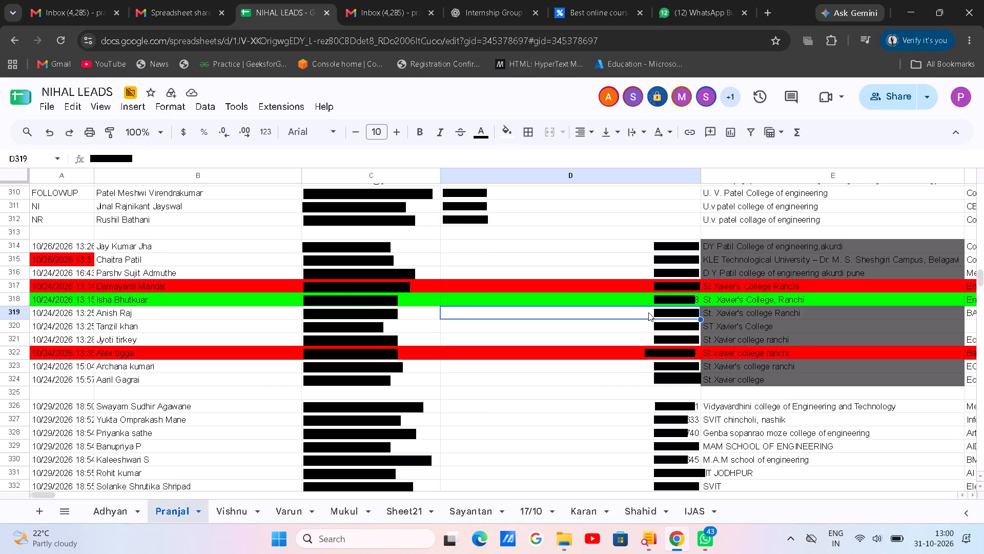
pyautogui.press('Right')
pyautogui.press('Right')
pyautogui.press('Right')
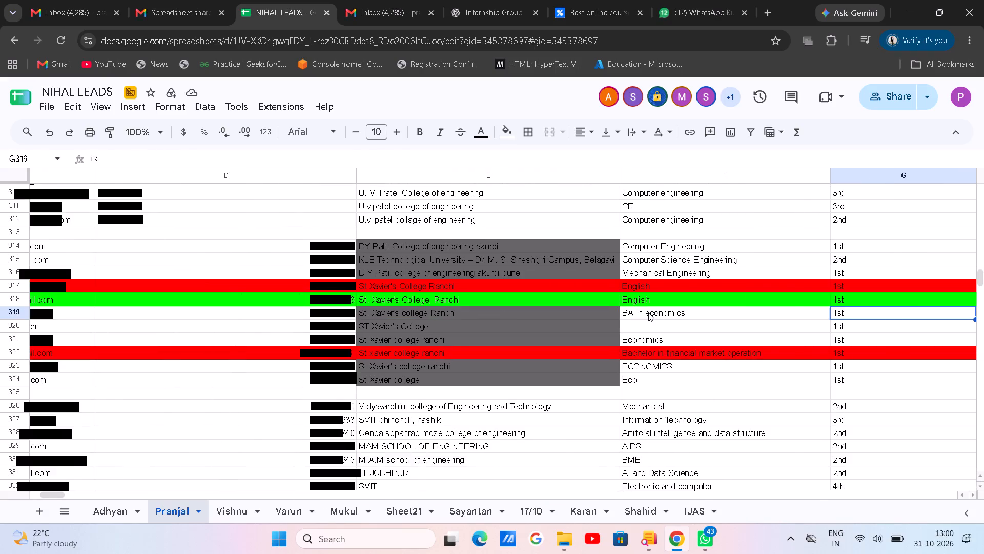
pyautogui.press('Right')
pyautogui.press('Right')
pyautogui.press('Right')
pyautogui.press('Right')
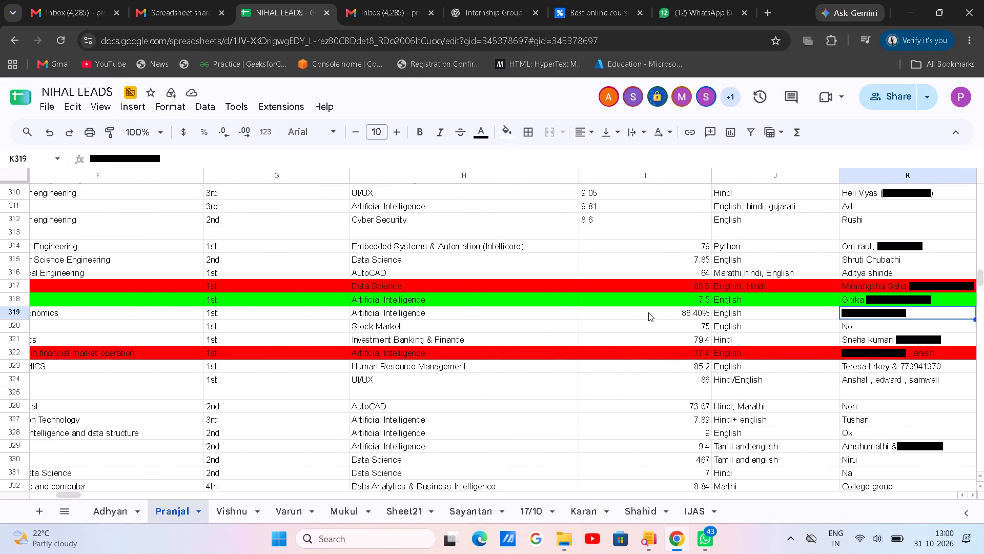
pyautogui.press('Right')
# Recheck row 319 from the contact in column K back to the student name in column B and its phone number.
pyautogui.press('Left')
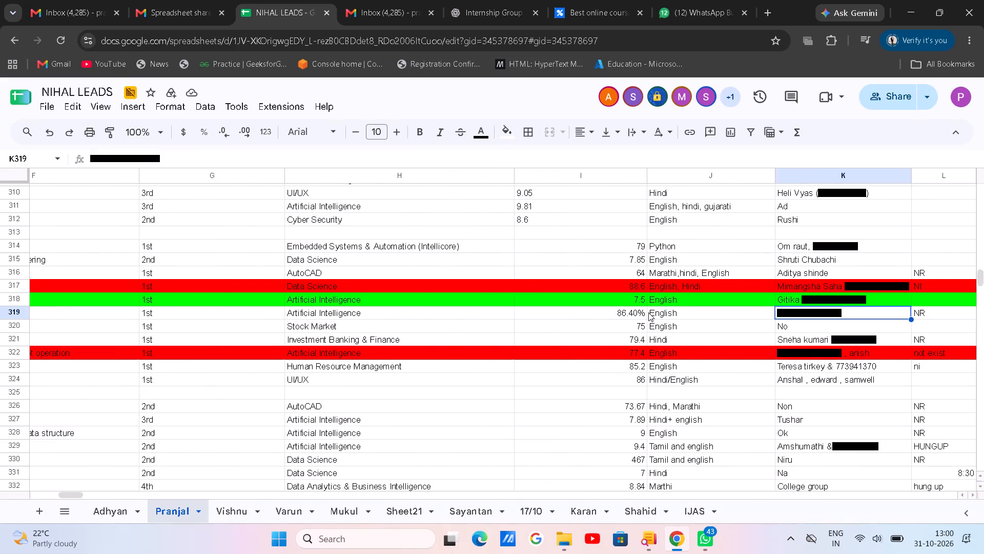
pyautogui.press('Left')
pyautogui.press('Left')
pyautogui.press('Left')
pyautogui.press('Left')
pyautogui.press('Left')
pyautogui.press('Left')
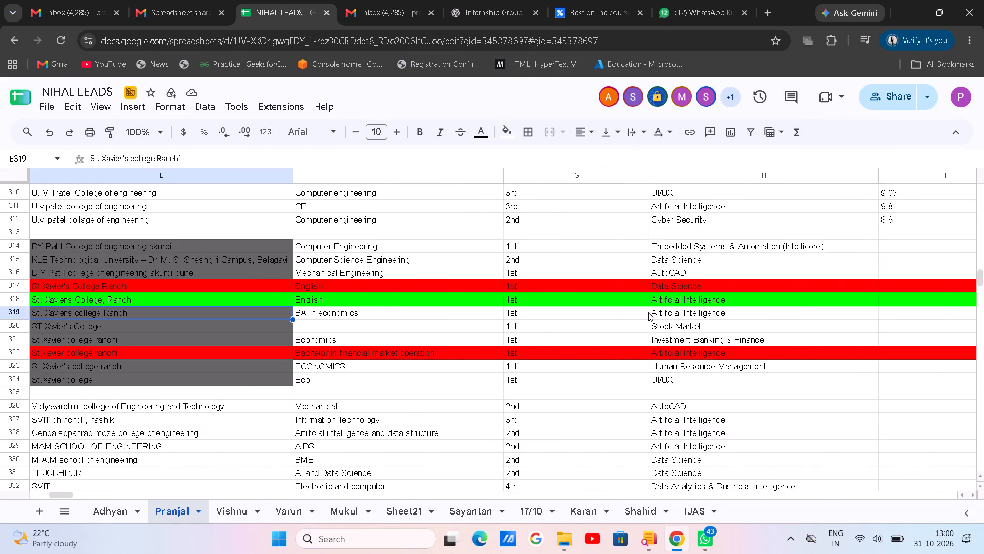
pyautogui.press('Left')
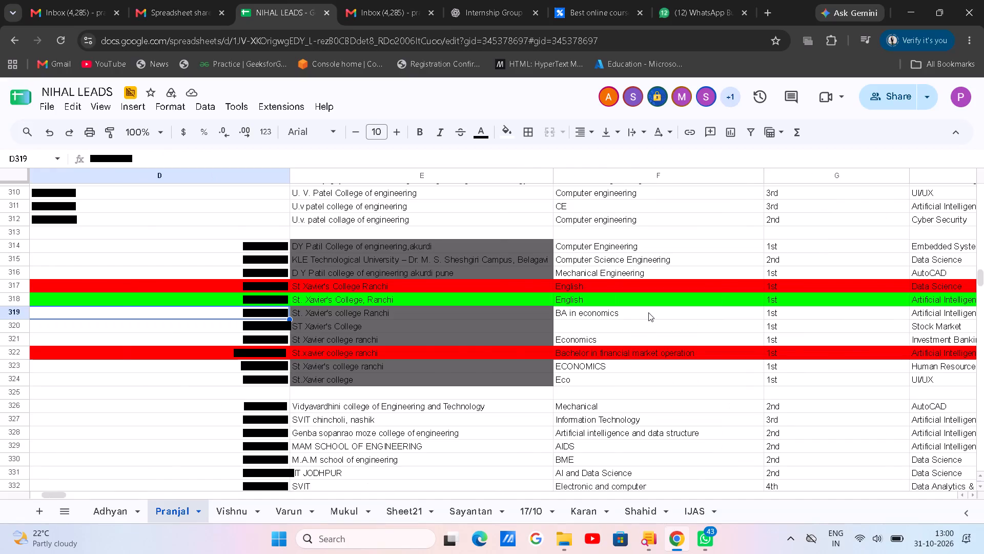
pyautogui.press('Left')
pyautogui.press('Left')
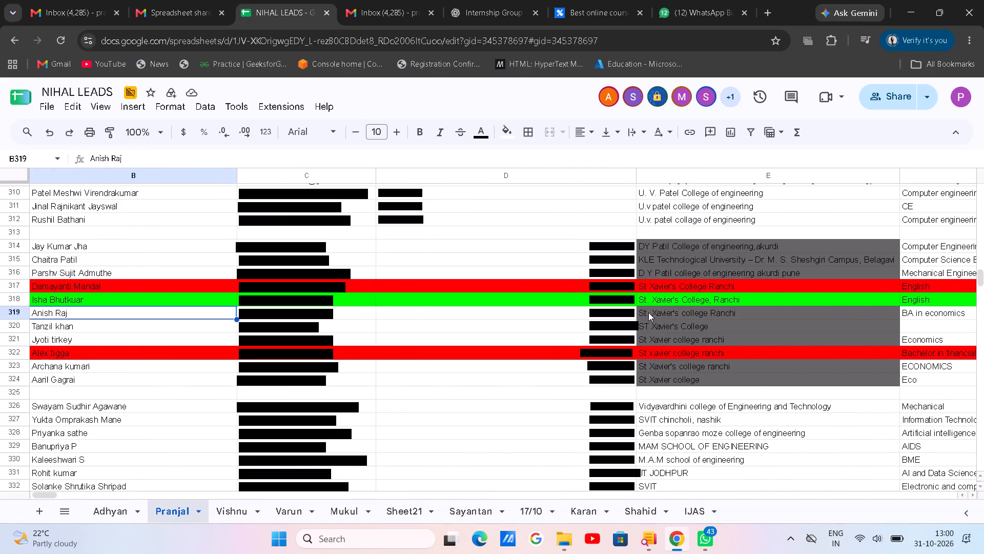
pyautogui.press('Right')
pyautogui.press('Right')
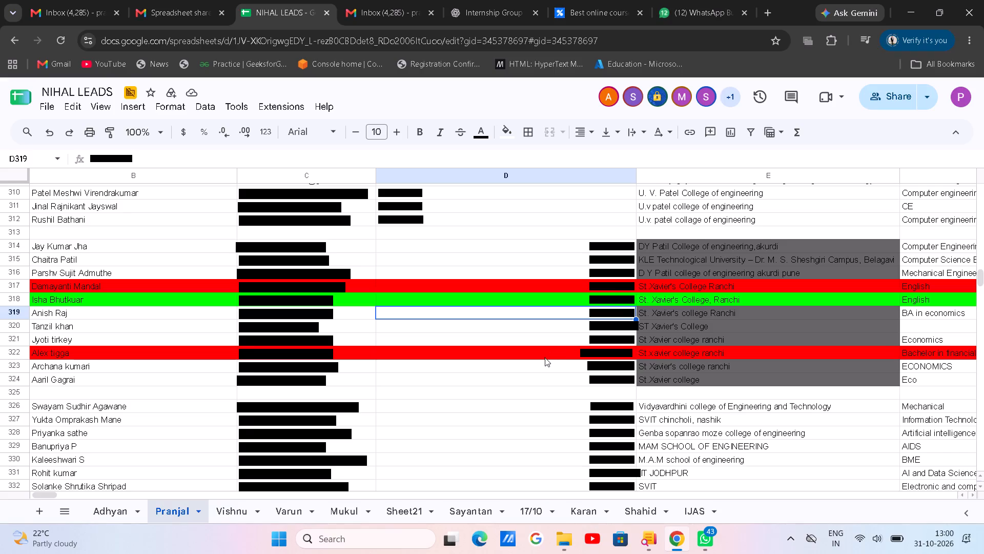
# Look over the course, score, language and contact details around row 319 and the neighbouring lead records.
pyautogui.hscroll(-11, 546, 357)
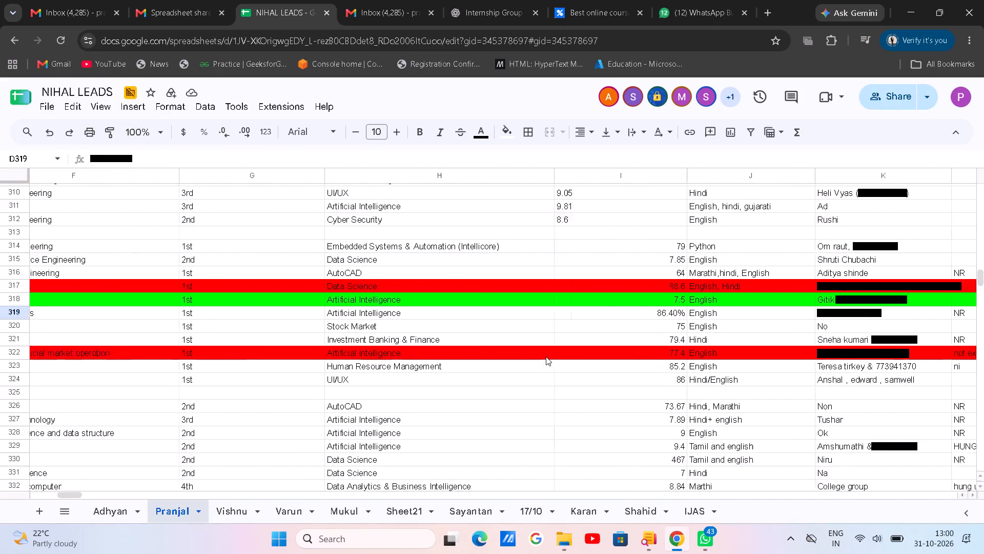
pyautogui.hscroll(3, 546, 357)
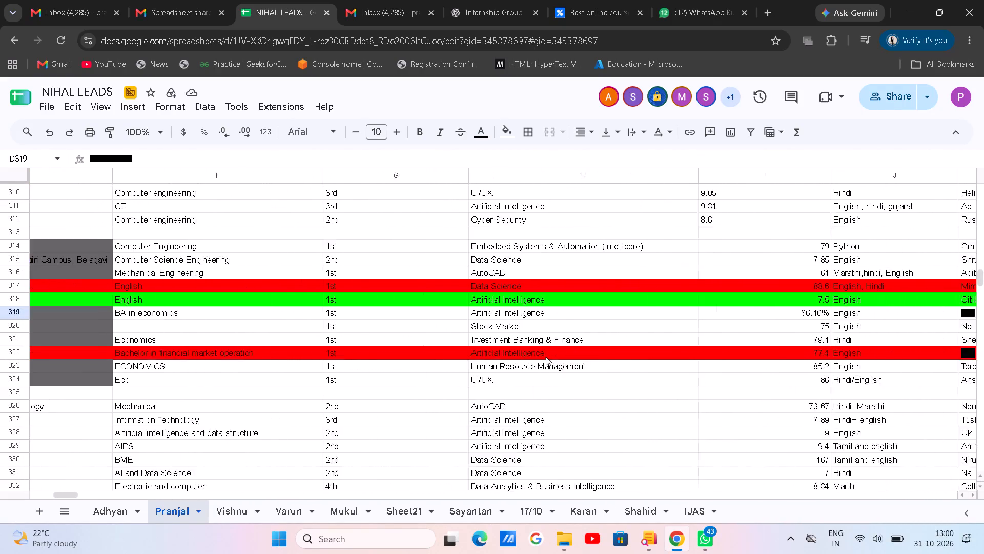
pyautogui.hscroll(8, 546, 357)
pyautogui.scroll(3, 546, 357)
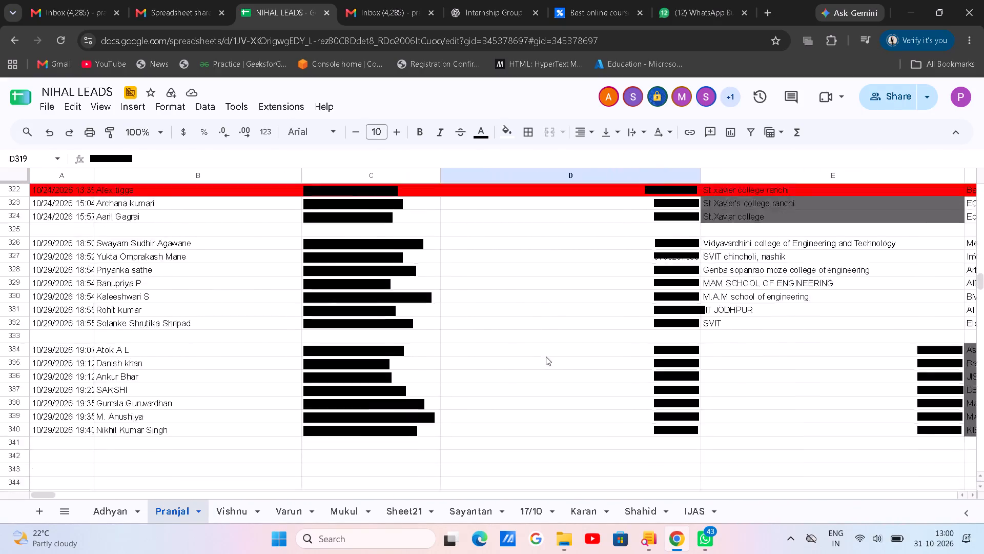
pyautogui.hscroll(2, 546, 357)
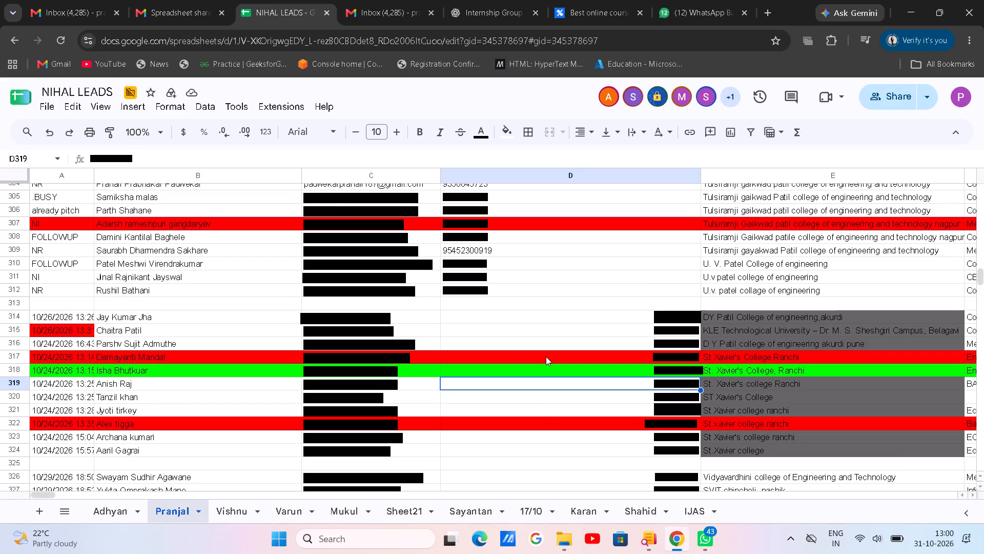
# Review the green row 318 lead record from the phone number and college across to the contact in column K.
pyautogui.click(659, 368)
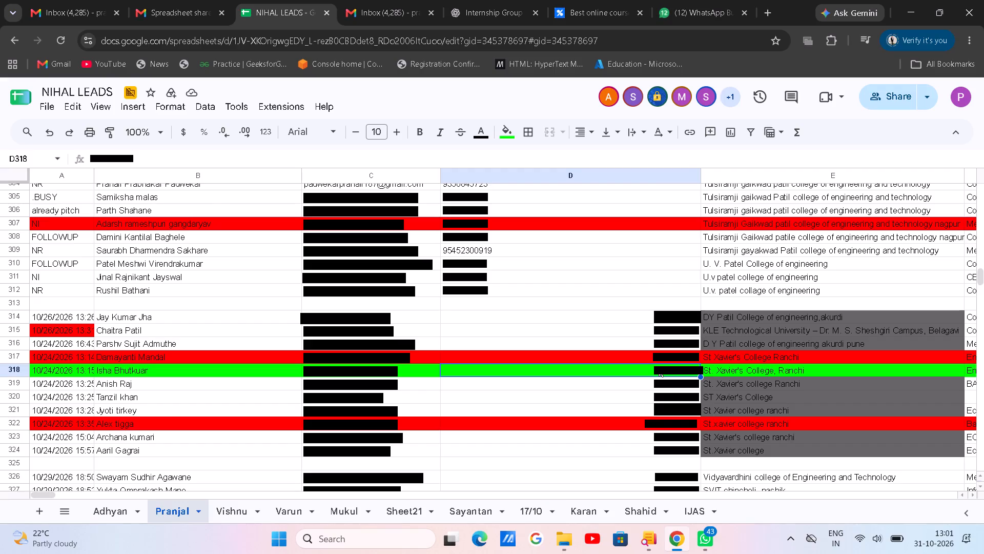
pyautogui.press('Right')
pyautogui.press('Right')
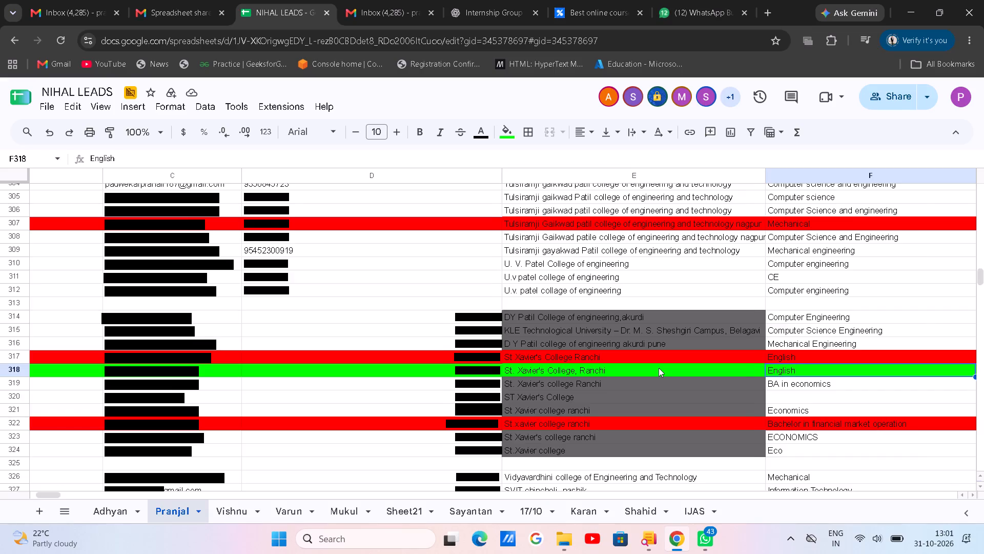
pyautogui.hscroll(-7, 659, 368)
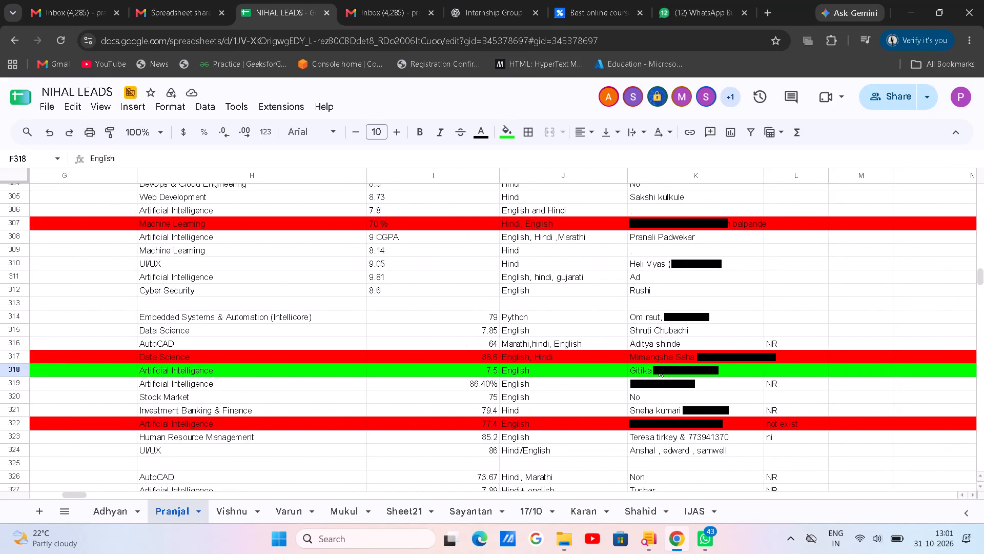
pyautogui.hscroll(-1, 659, 368)
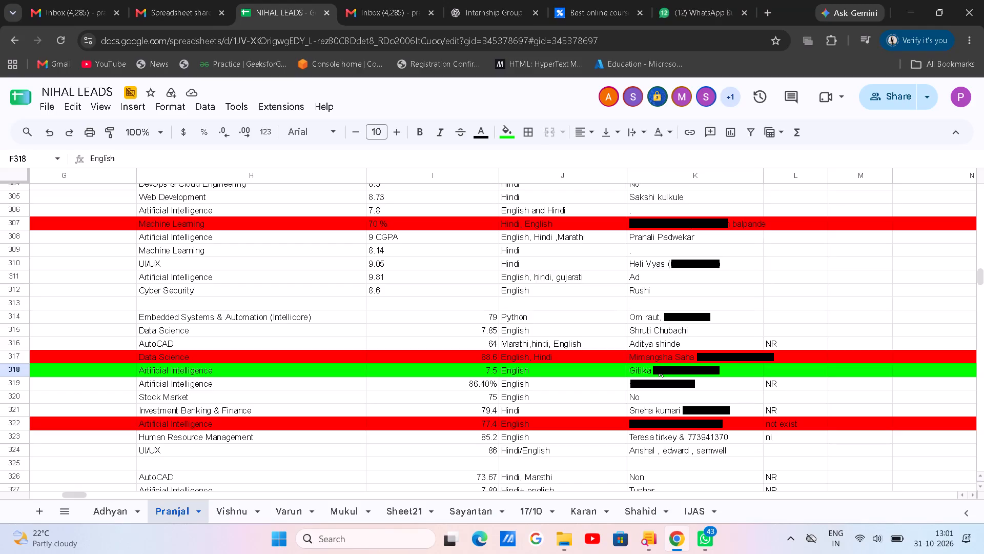
pyautogui.click(684, 369)
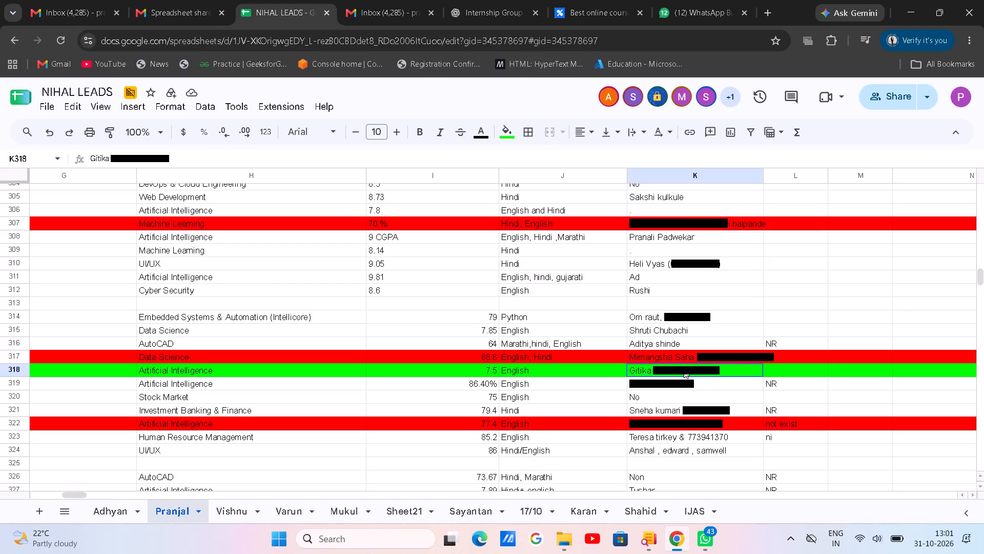
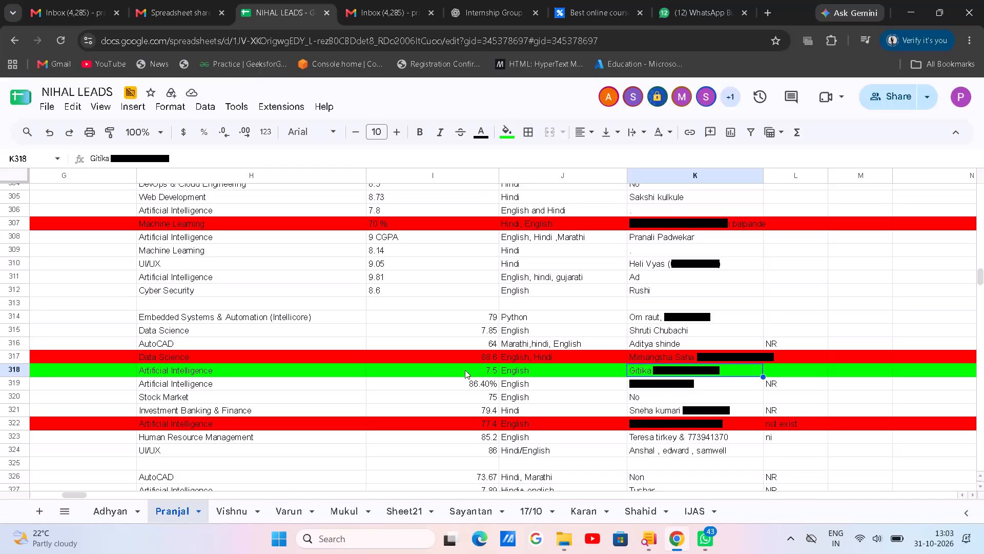
# Review the green row 318 lead record from the score and language back through the course and year to the branch in column F.
pyautogui.click(465, 370)
pyautogui.click(560, 371)
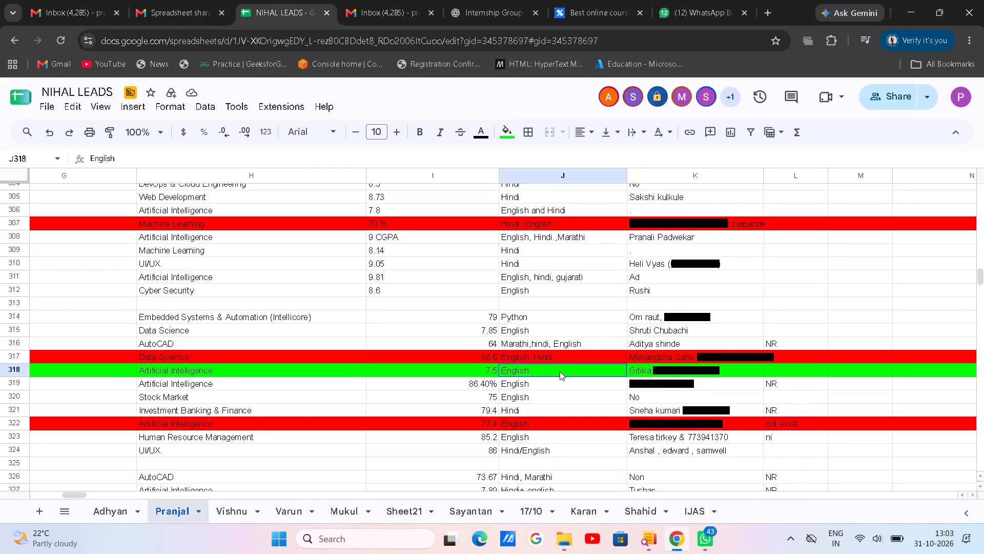
pyautogui.hscroll(3, 560, 371)
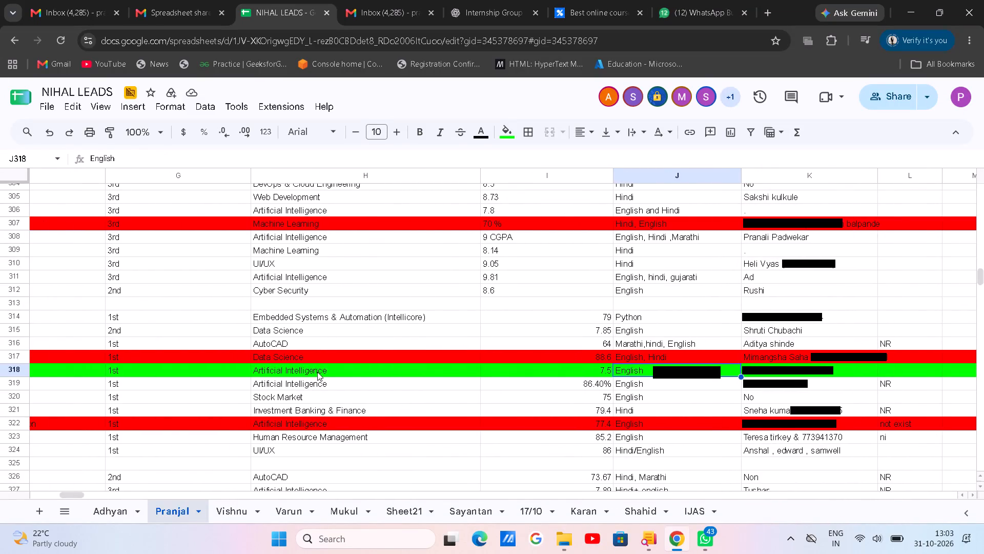
pyautogui.click(317, 372)
pyautogui.hscroll(3, 317, 372)
pyautogui.click(317, 372)
pyautogui.hscroll(1, 317, 372)
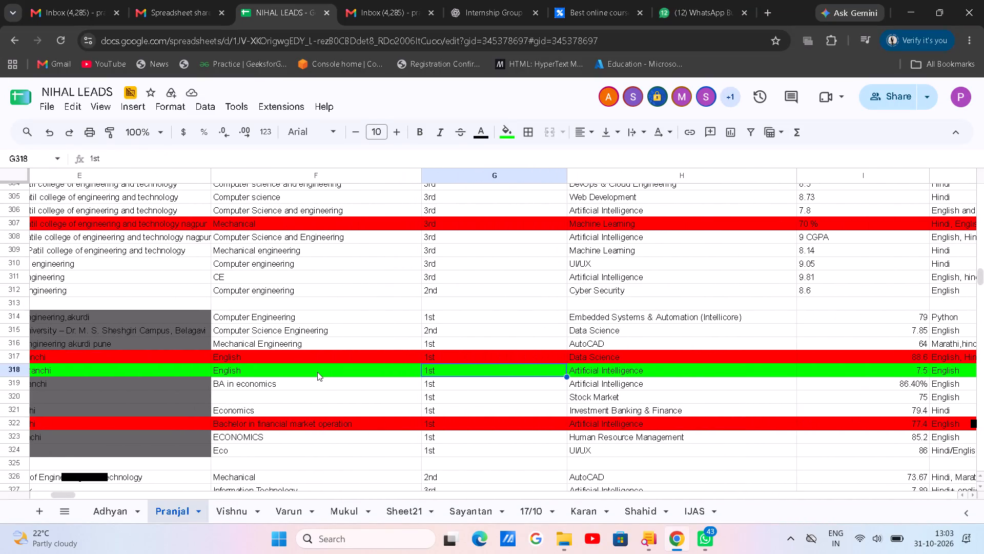
pyautogui.click(317, 372)
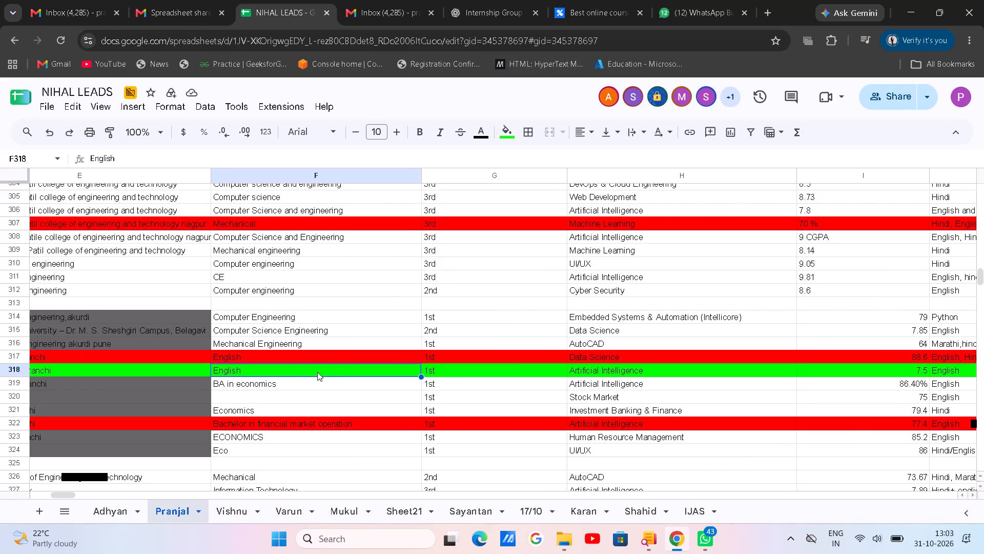
# Check the row 318 lead's college, phone number and e-mail in columns E to C, ending back on the phone number.
pyautogui.click(61, 361)
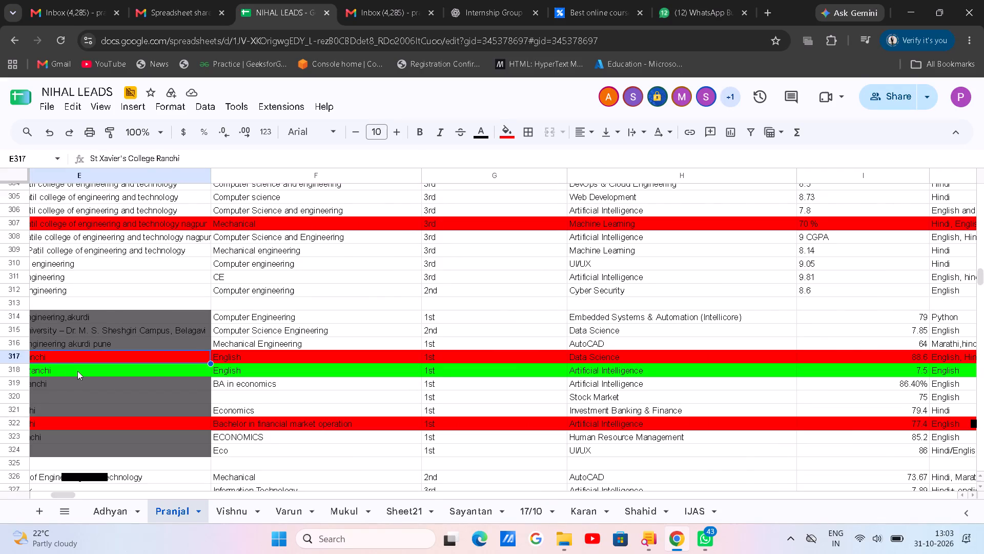
pyautogui.click(55, 368)
pyautogui.hscroll(6, 55, 368)
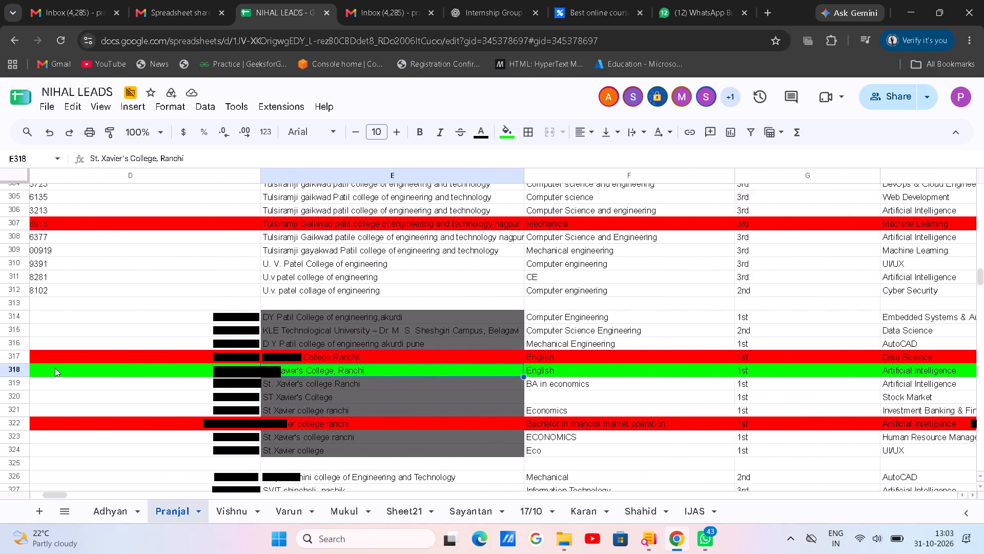
pyautogui.hscroll(1, 55, 368)
pyautogui.click(55, 368)
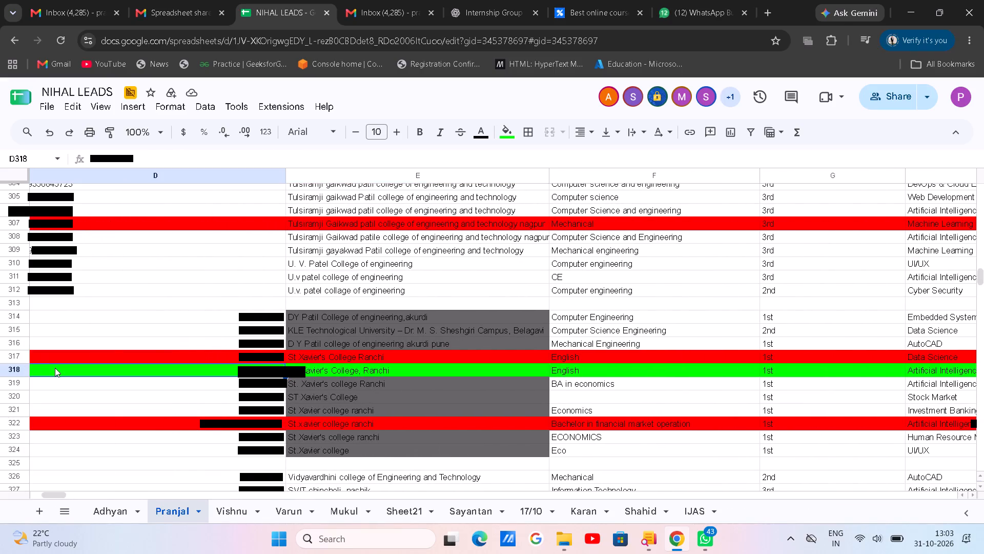
pyautogui.hscroll(4, 55, 368)
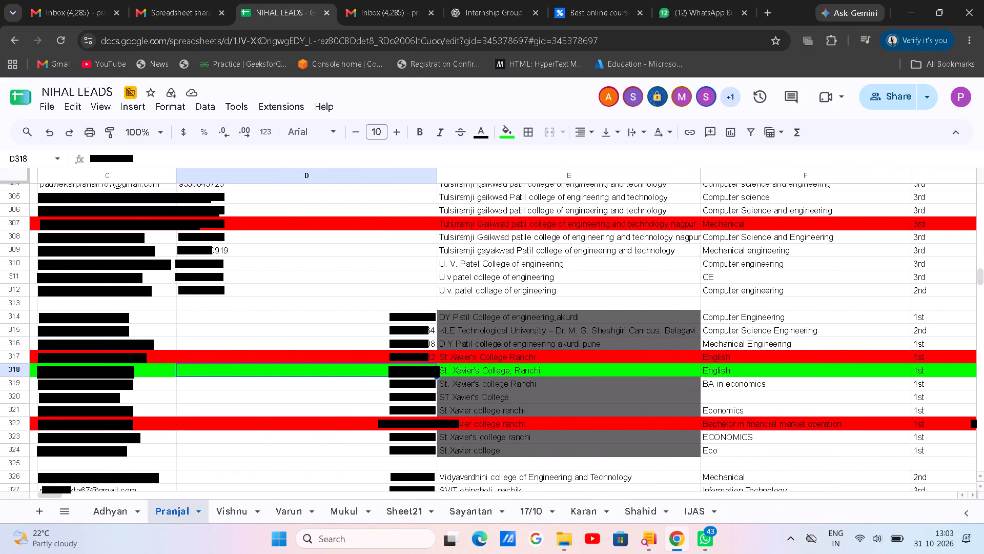
pyautogui.click(55, 368)
pyautogui.hscroll(1, 95, 388)
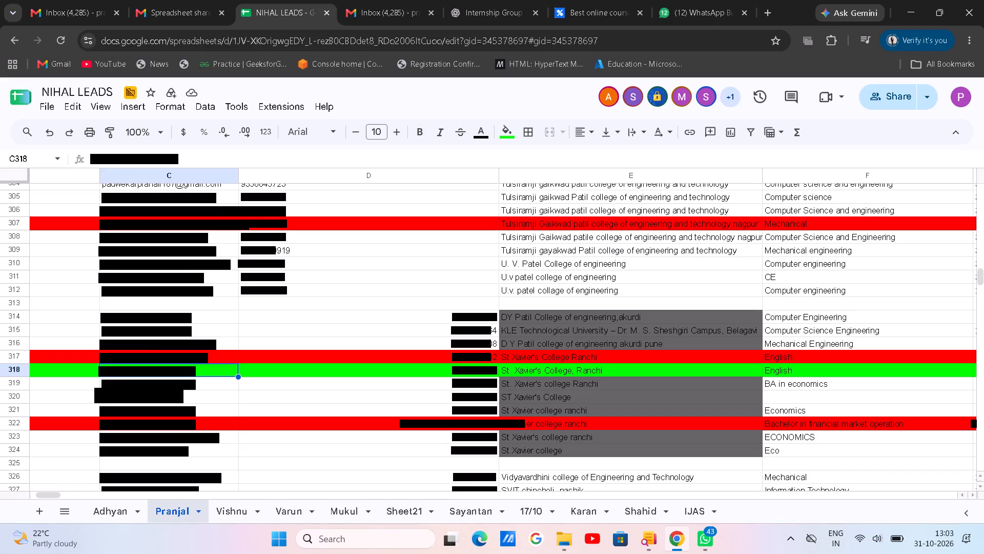
pyautogui.hscroll(5, 95, 388)
pyautogui.hscroll(-2, 52, 377)
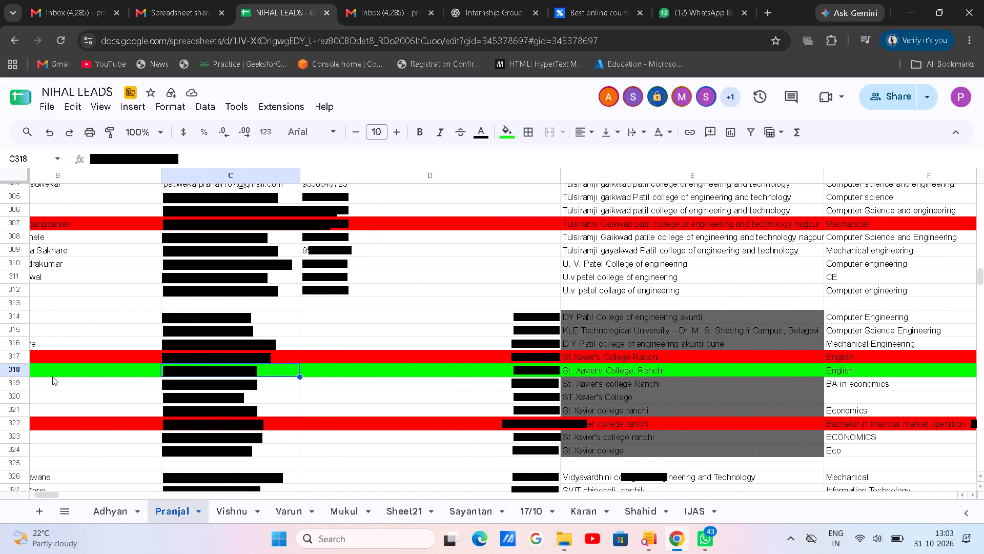
pyautogui.hscroll(-4, 52, 377)
pyautogui.click(250, 348)
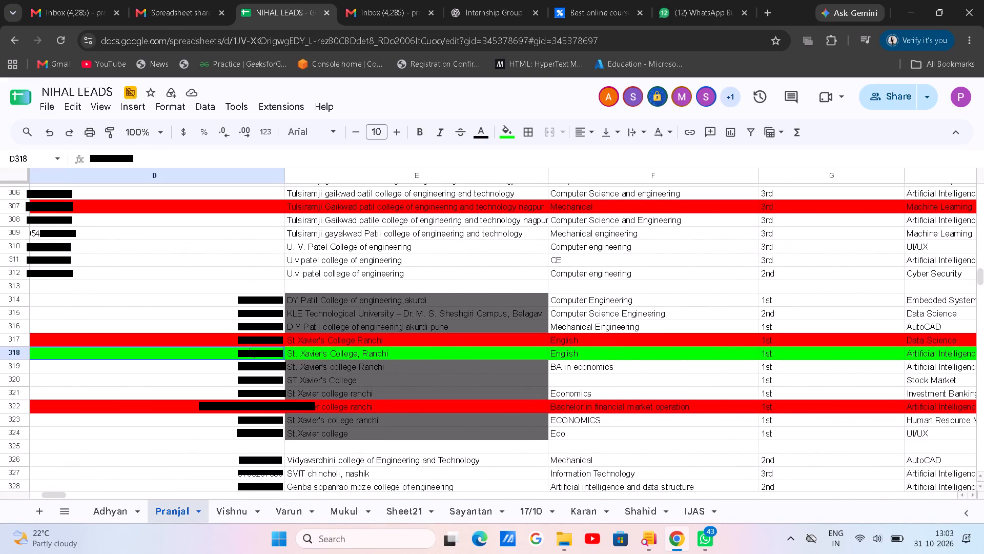
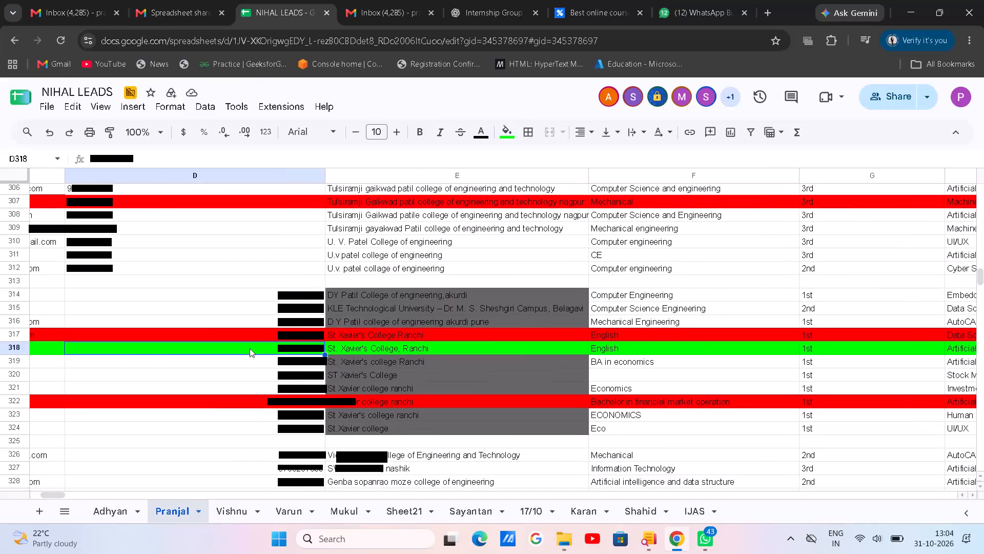
# Review the row 319 lead's name, e-mail and phone number in columns B to D of the Pranjal sheet.
pyautogui.hscroll(2, 250, 348)
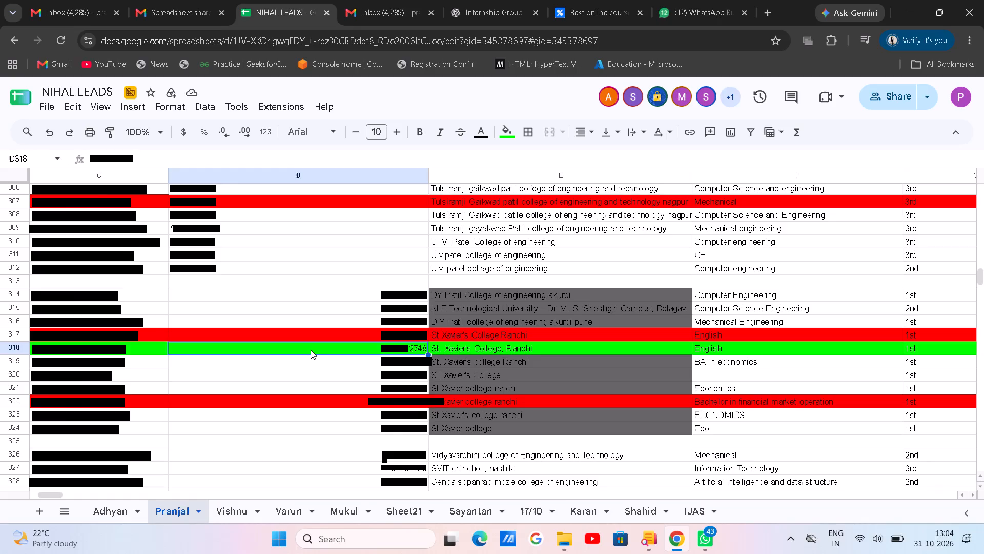
pyautogui.click(389, 362)
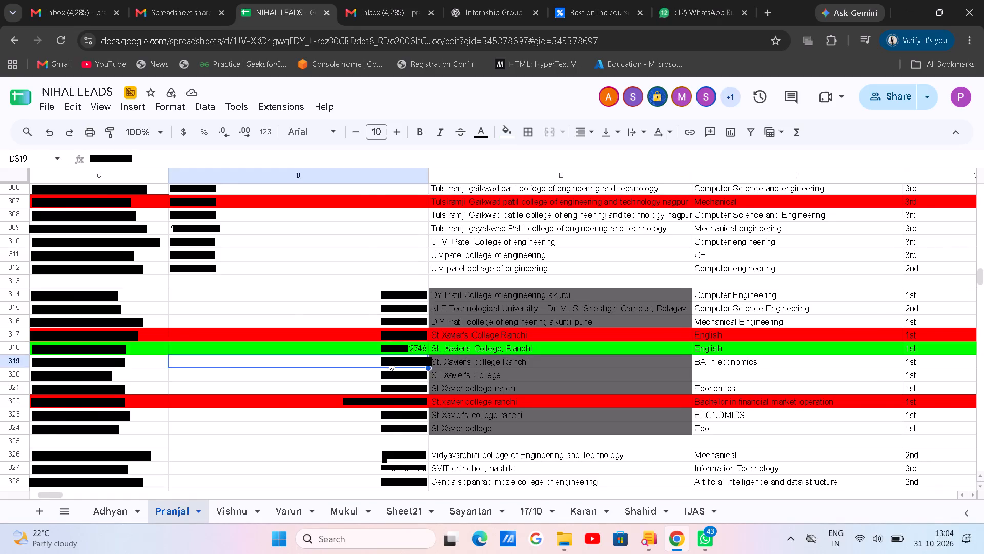
pyautogui.hscroll(3, 389, 362)
pyautogui.click(116, 369)
pyautogui.hscroll(1, 116, 369)
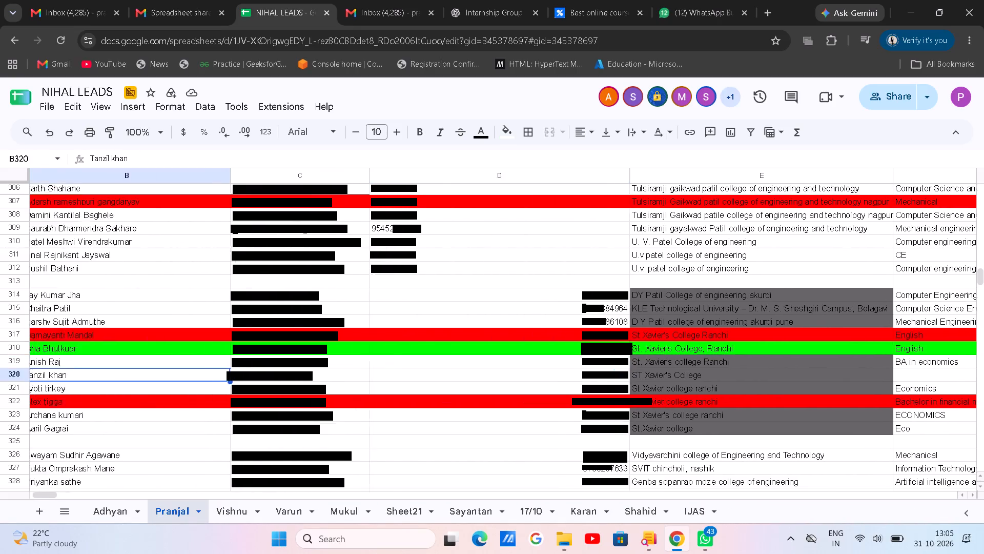
pyautogui.hscroll(1, 116, 369)
pyautogui.click(116, 369)
pyautogui.click(102, 365)
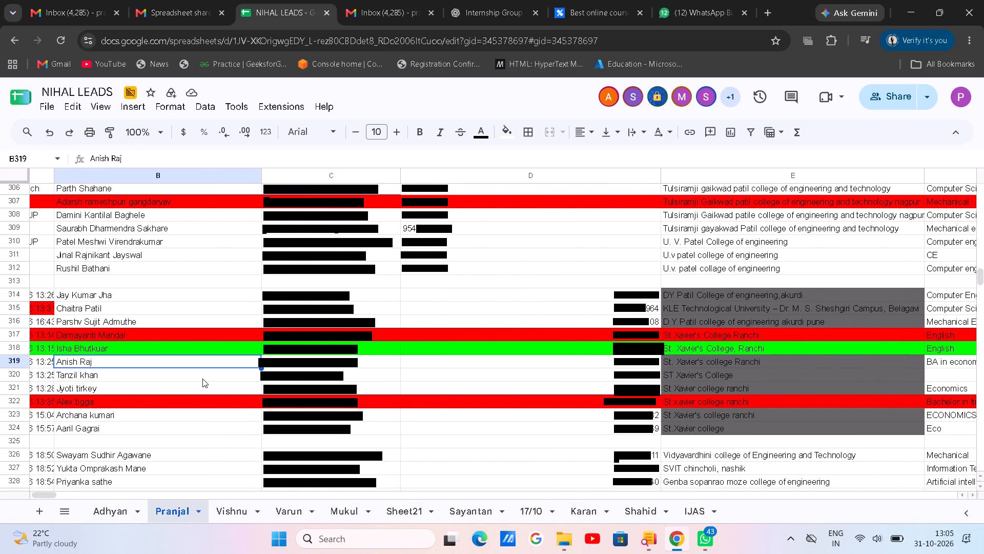
pyautogui.click(276, 362)
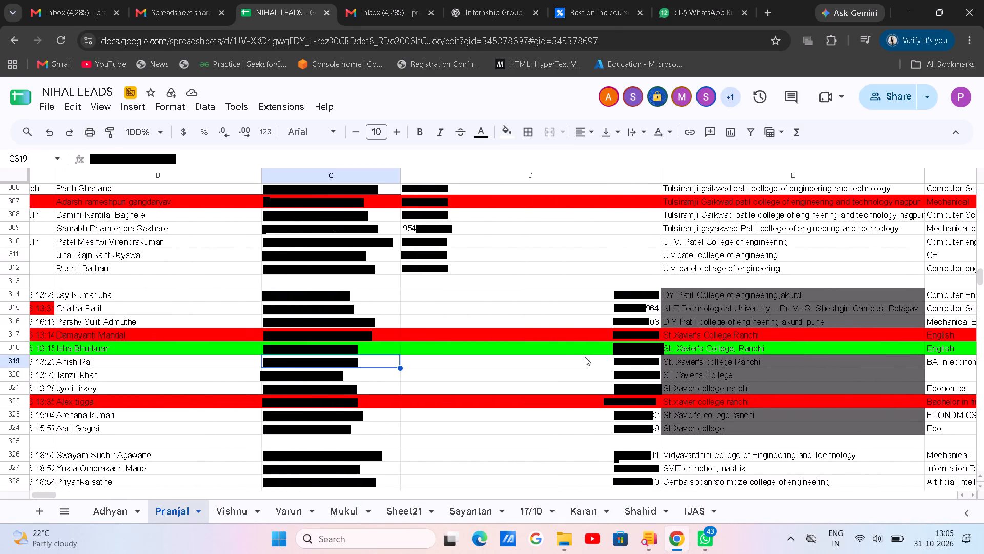
pyautogui.click(584, 359)
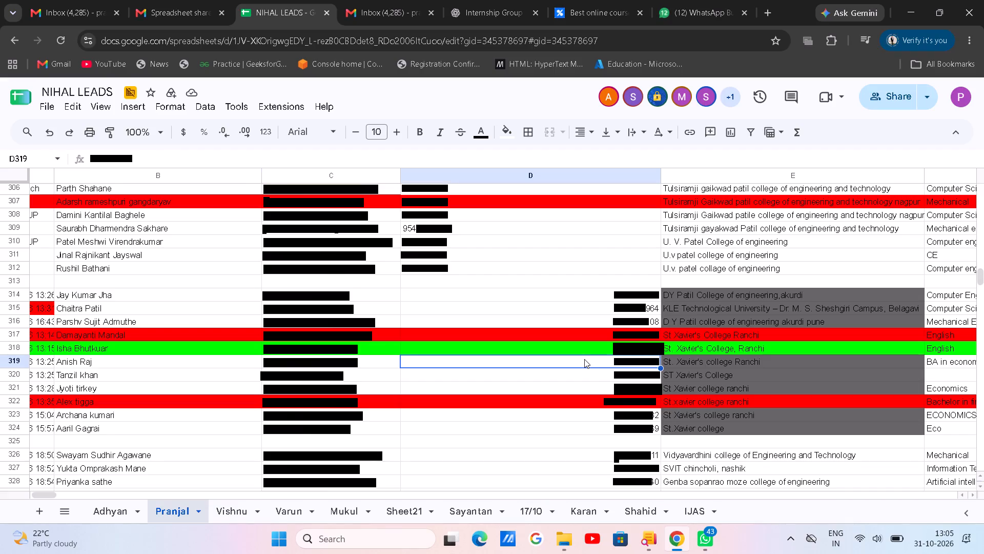
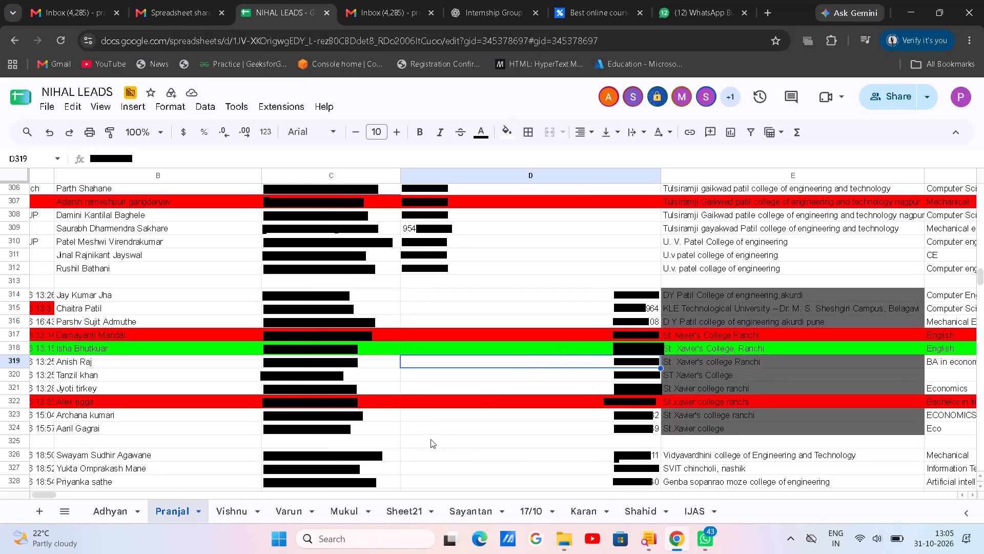
# Review the row 320 lead's name, e-mail and phone number in columns B to D.
pyautogui.click(145, 374)
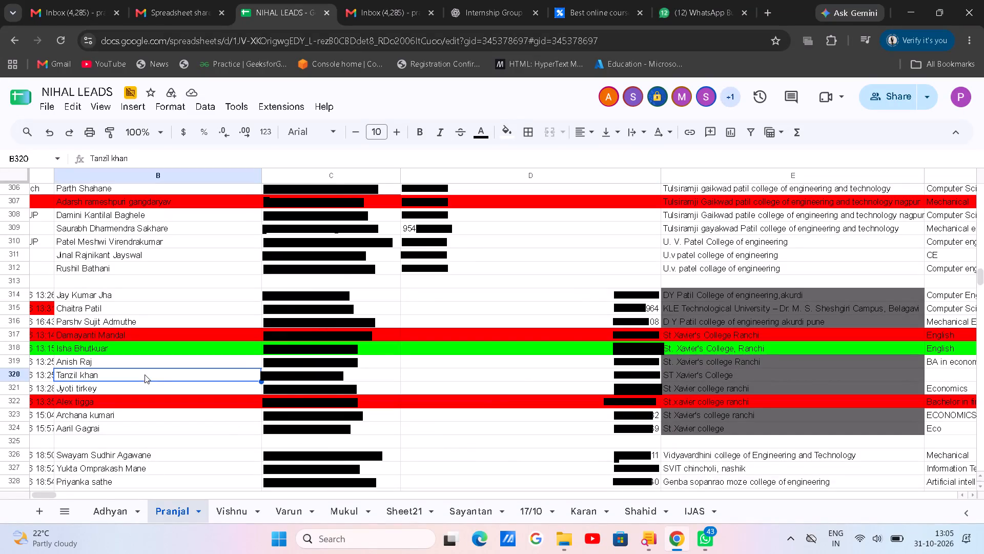
pyautogui.click(298, 368)
pyautogui.click(339, 372)
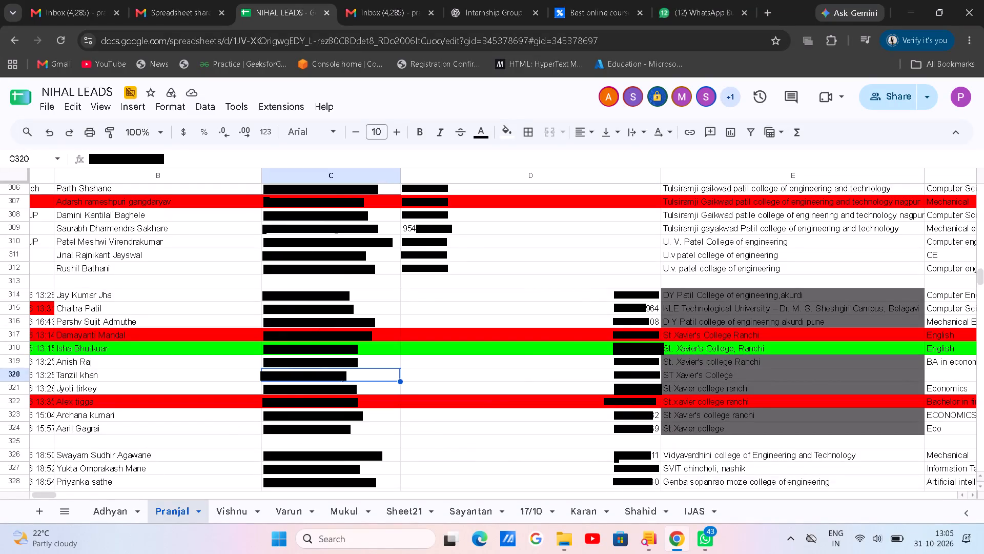
pyautogui.click(546, 381)
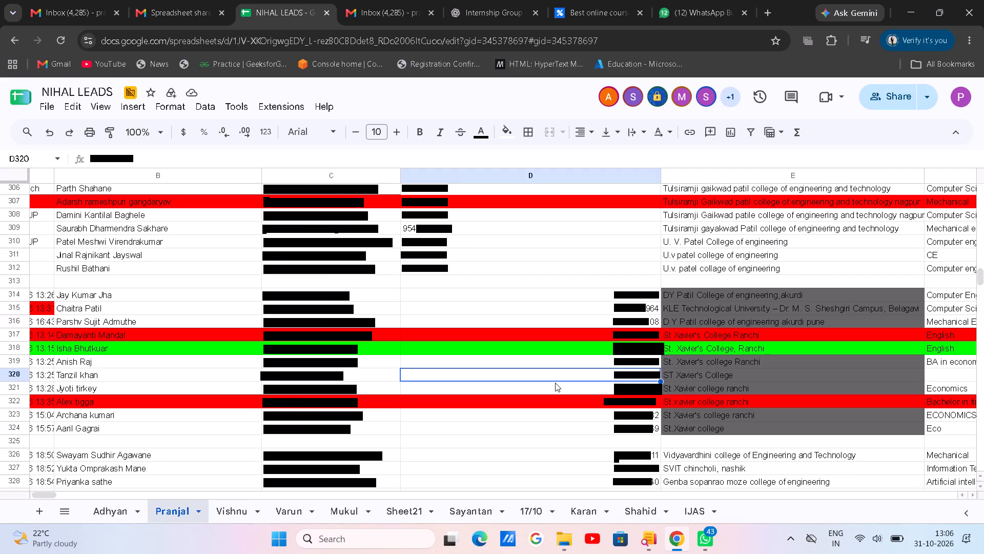
# Examine the row 321 lead's record from the phone number in column D through the status remark in column L.
pyautogui.click(630, 388)
pyautogui.hscroll(-1, 630, 388)
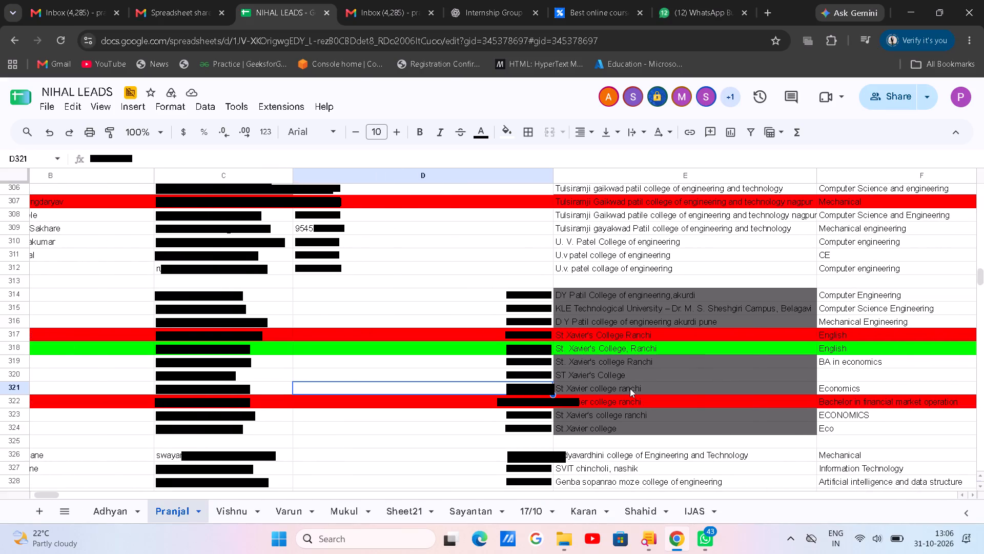
pyautogui.click(601, 390)
pyautogui.press('Right')
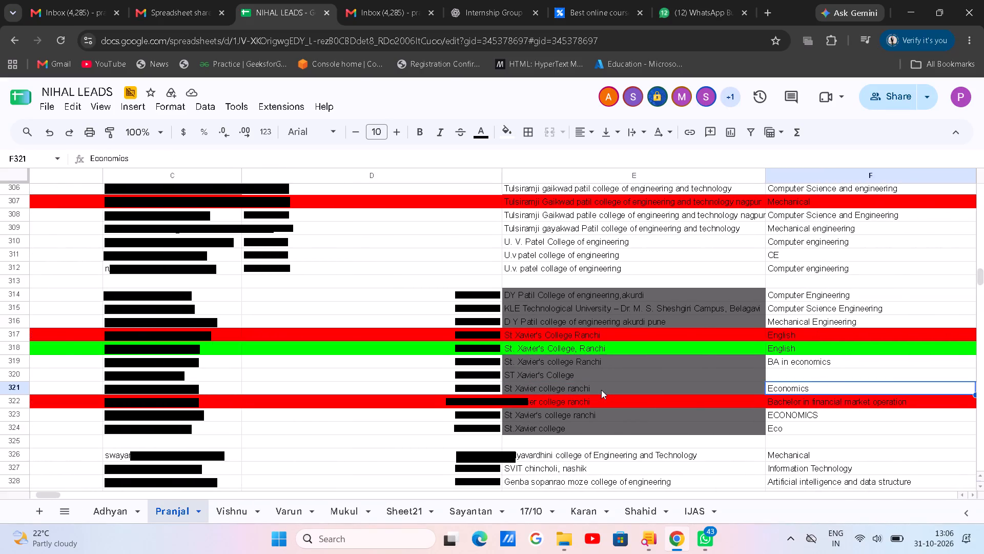
pyautogui.press('Right')
pyautogui.press('Right')
pyautogui.press('Right')
pyautogui.press('Right')
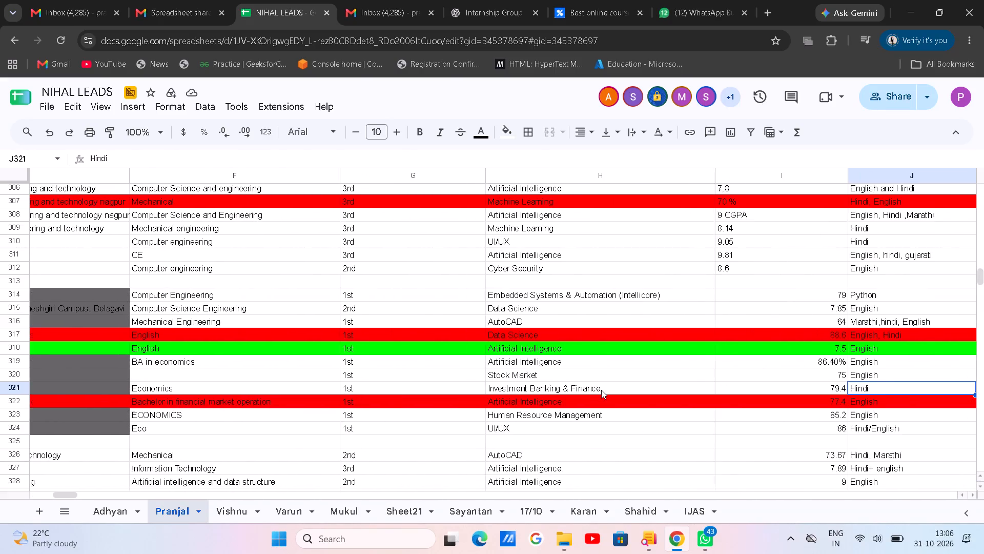
pyautogui.press('Right')
pyautogui.press('Right')
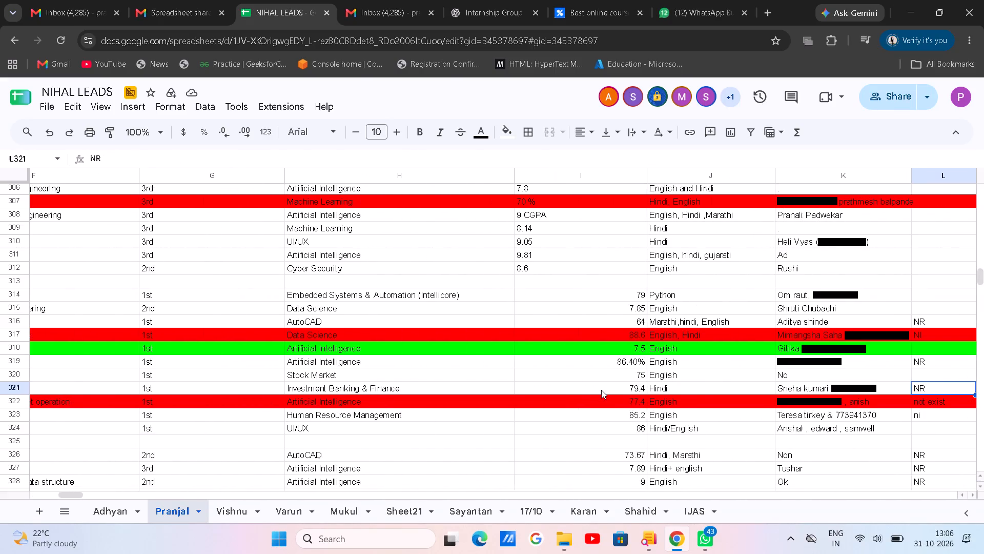
# Recheck the row 321 lead's details from the reference contact back to the timestamp in column A.
pyautogui.press('Left')
pyautogui.press('Left')
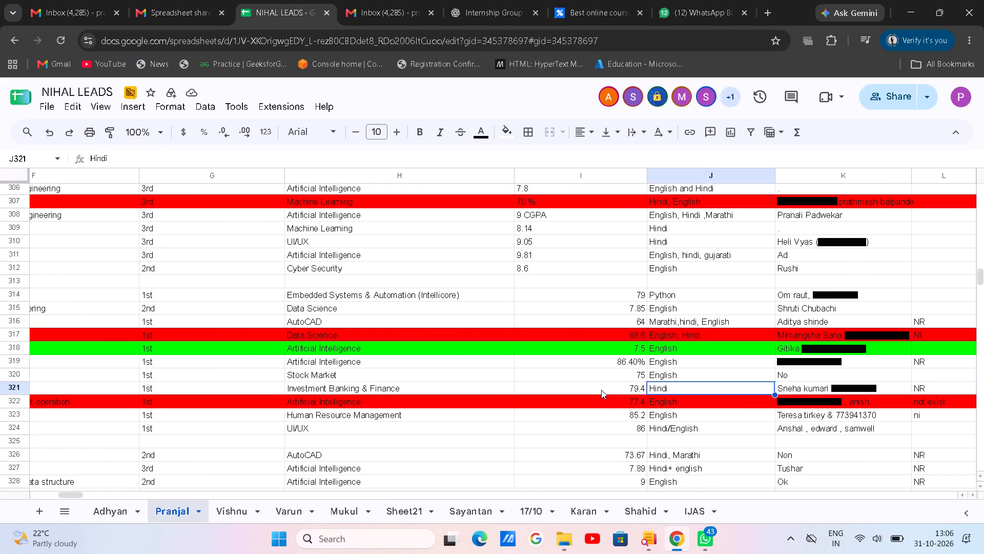
pyautogui.press('Left')
pyautogui.press('Left')
pyautogui.press('Left')
pyautogui.press('Left')
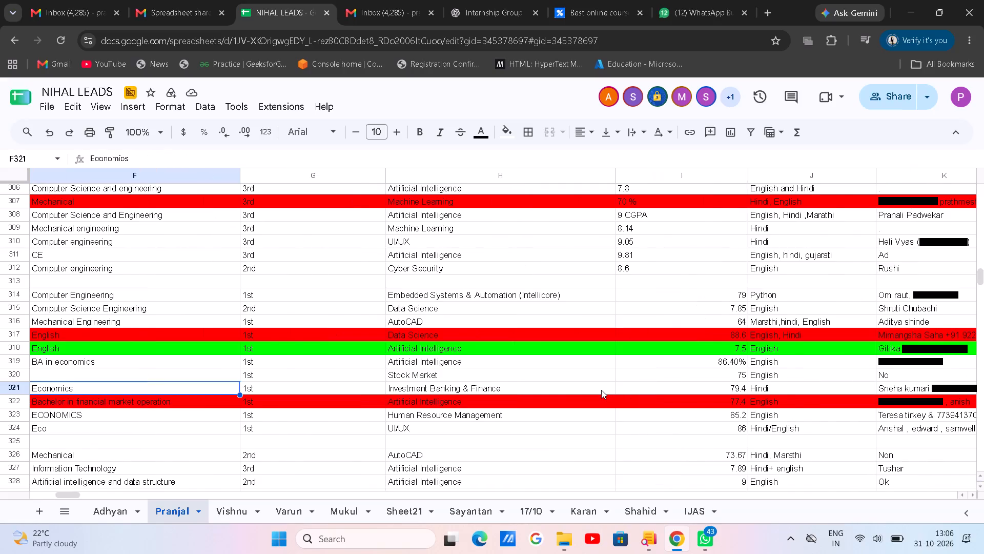
pyautogui.press('Left')
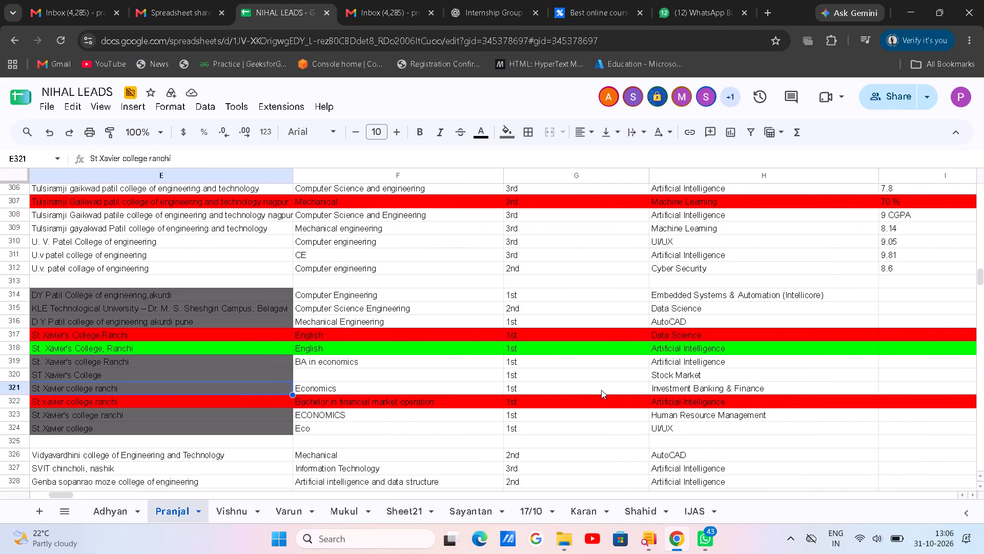
pyautogui.press('Left')
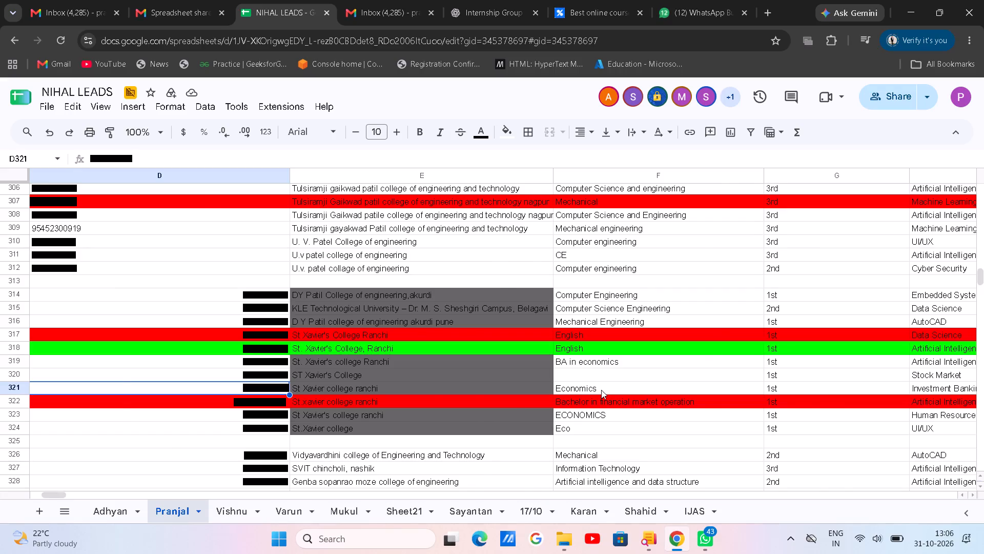
pyautogui.press('Left')
pyautogui.press('Left')
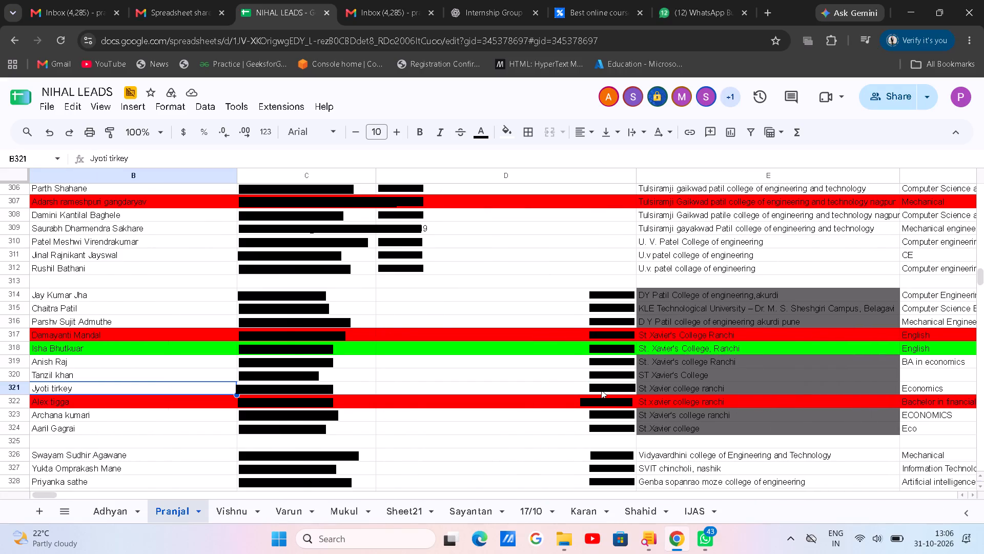
pyautogui.press('Left')
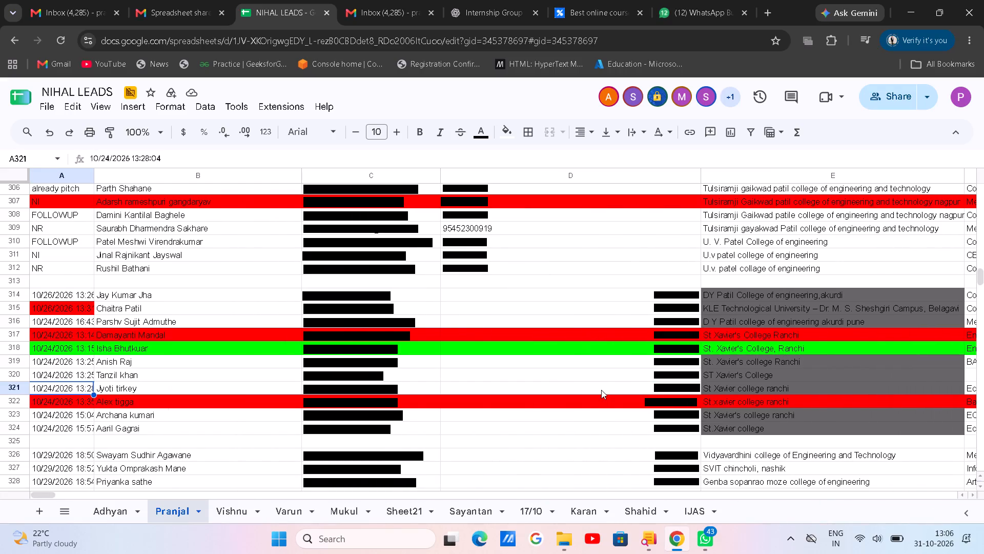
# Review the row 321 lead's e-mail, phone, college, branch, year and chosen domain in columns C to H.
pyautogui.press('Right')
pyautogui.press('Right')
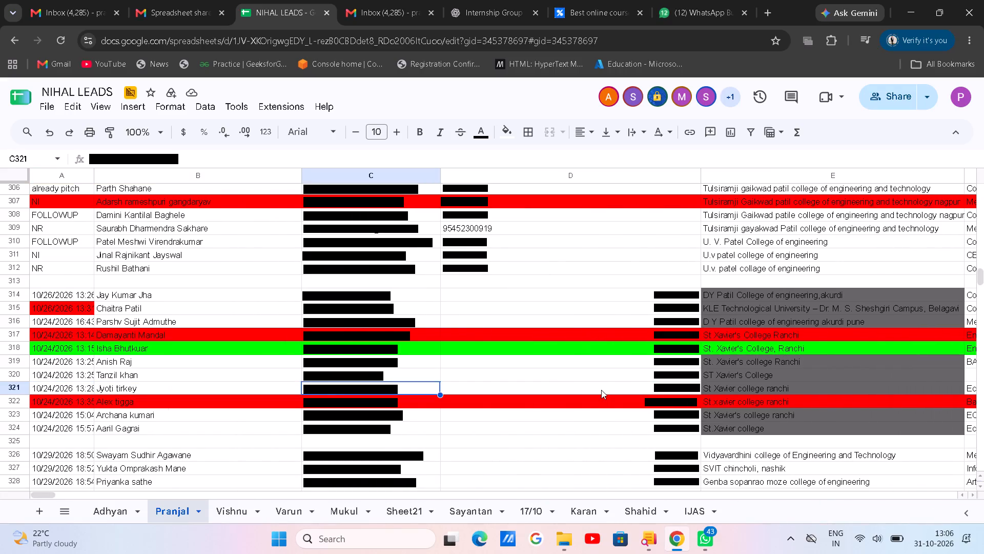
pyautogui.press('Right')
pyautogui.press('Right')
pyautogui.press('Right')
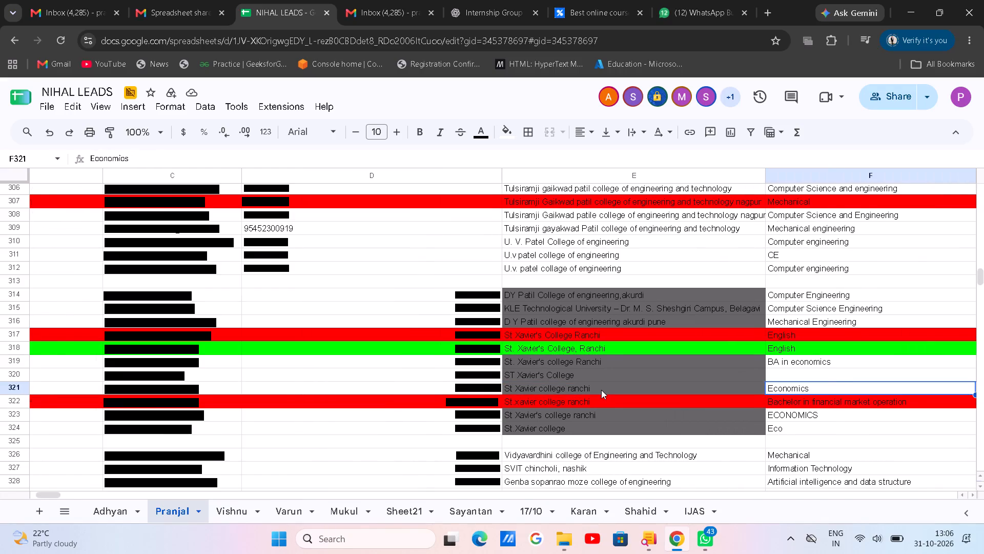
pyautogui.press('Right')
pyautogui.press('Right')
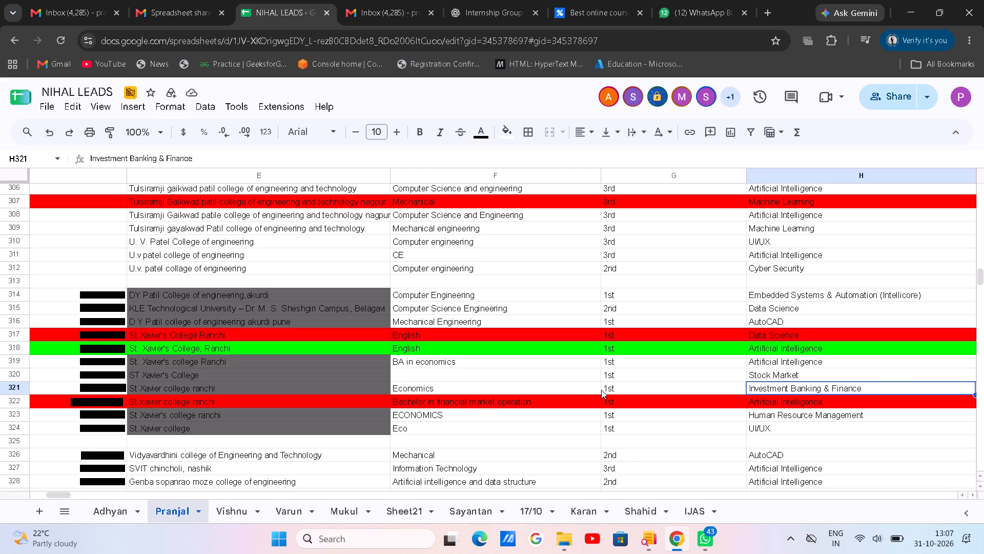
# Examine the rest of row 321 from the study year in column G across the language, reference, remark and further columns to S.
pyautogui.click(635, 385)
pyautogui.hscroll(-8, 635, 385)
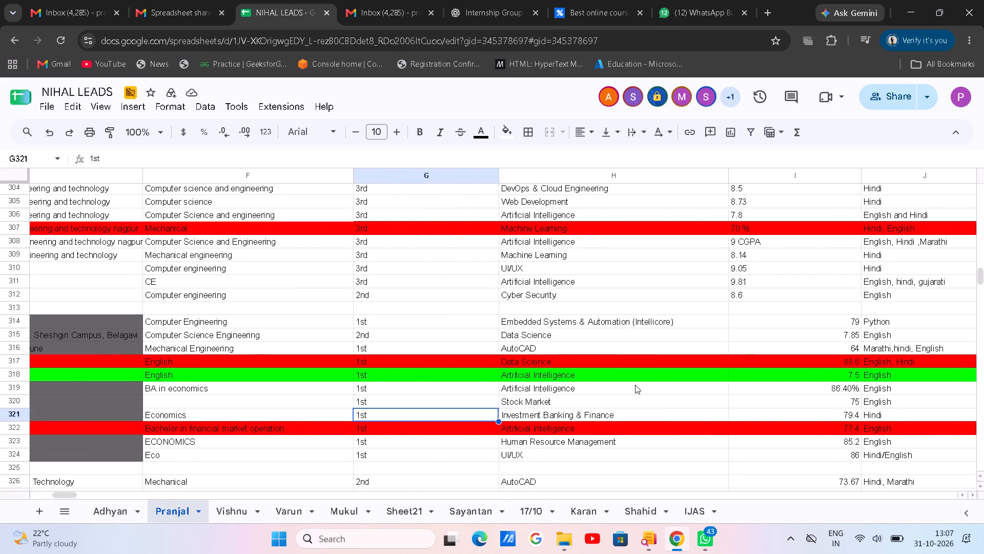
pyautogui.click(896, 419)
pyautogui.hscroll(-1, 896, 419)
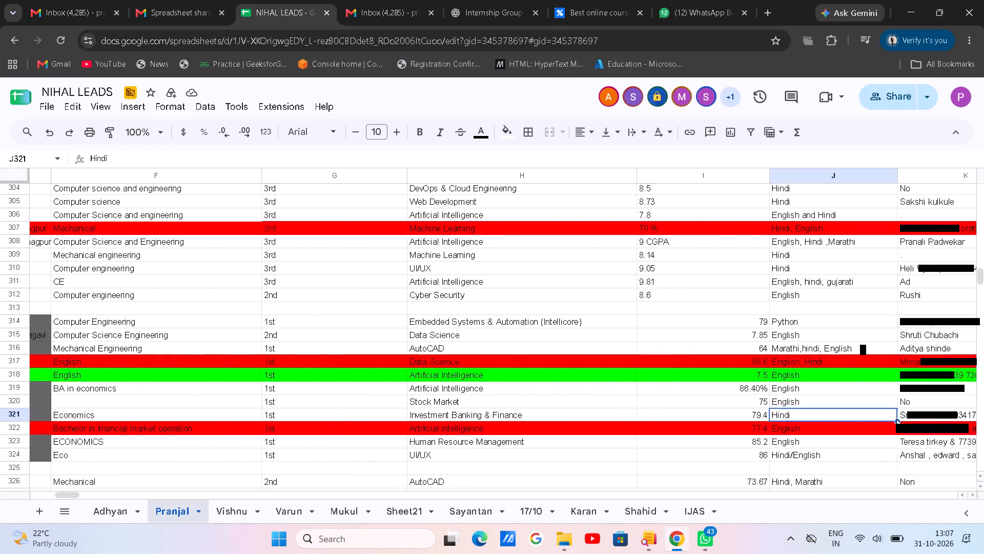
pyautogui.hscroll(-3, 896, 419)
pyautogui.click(896, 419)
pyautogui.hscroll(-3, 896, 419)
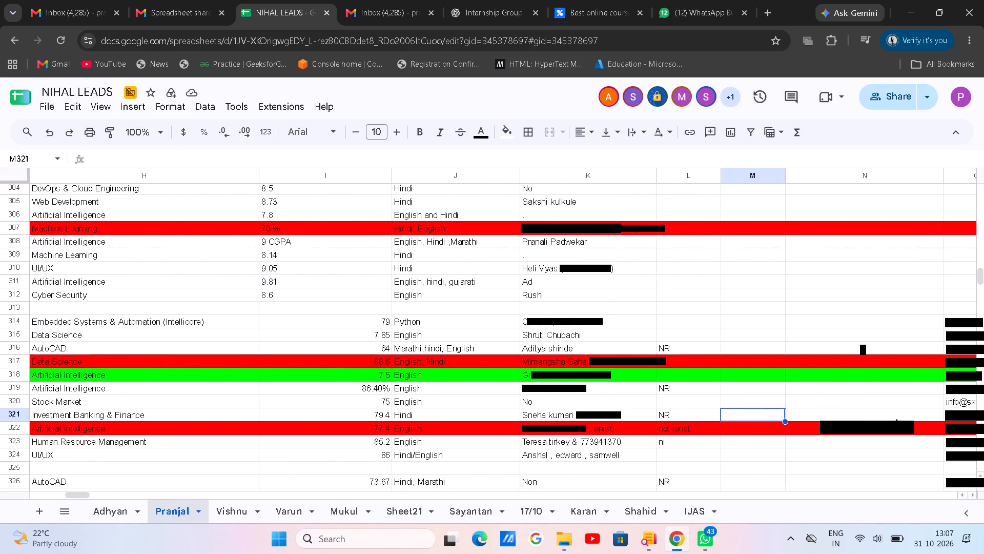
pyautogui.hscroll(-4, 896, 419)
pyautogui.click(896, 419)
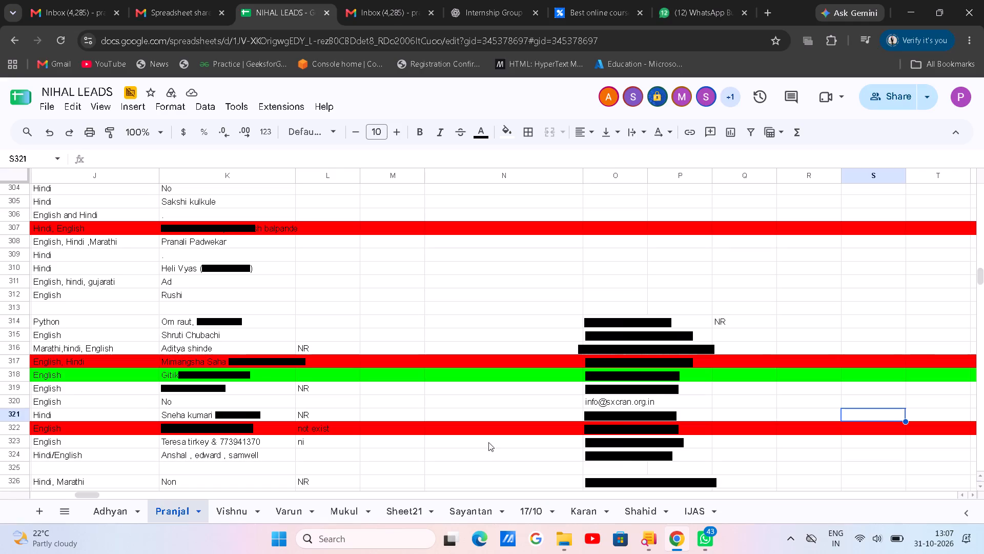
# Go back through row 321 from the remark column to the timestamp in column A, rechecking the domain, phone, e-mail and name.
pyautogui.click(310, 415)
pyautogui.hscroll(2, 310, 415)
pyautogui.click(310, 415)
pyautogui.hscroll(1, 310, 415)
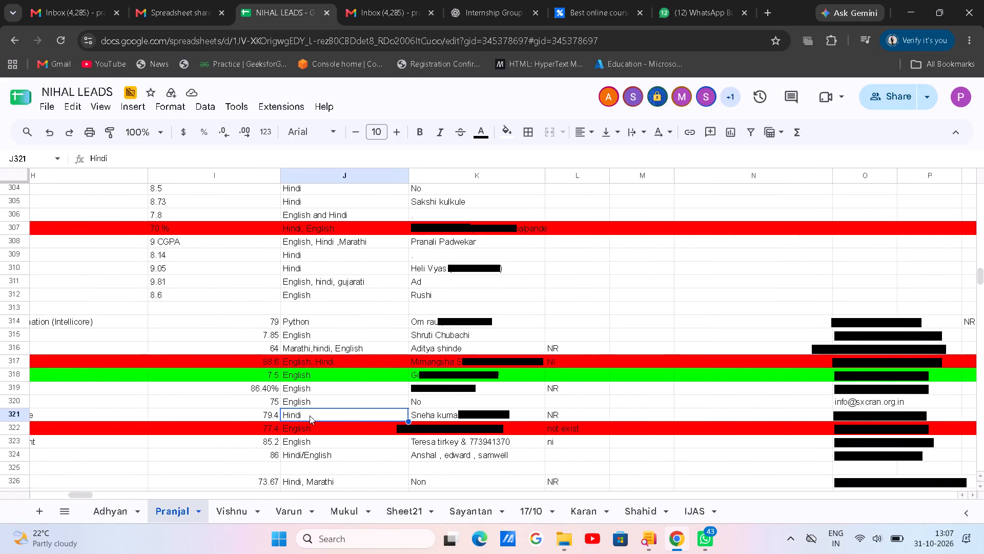
pyautogui.click(245, 413)
pyautogui.hscroll(2, 245, 413)
pyautogui.click(245, 413)
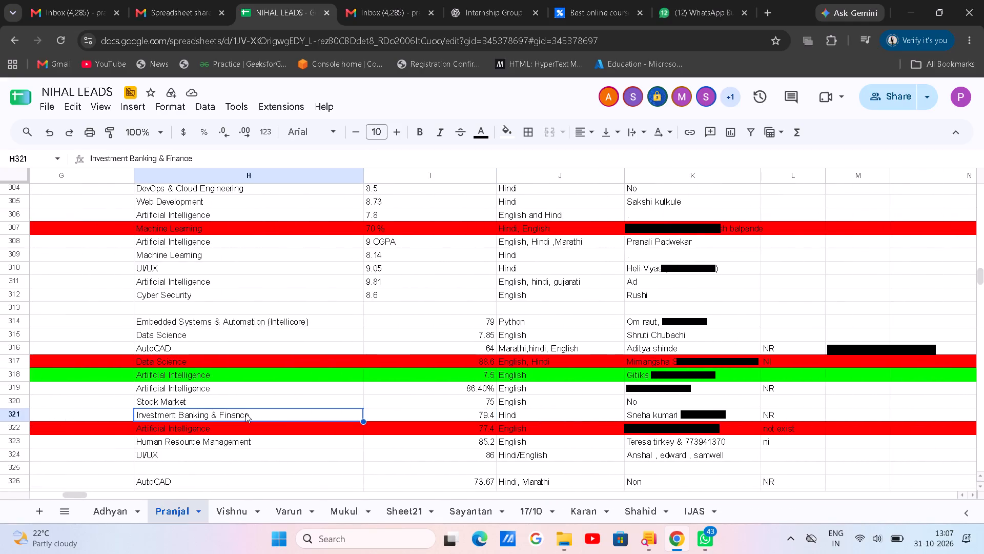
pyautogui.hscroll(2, 245, 413)
pyautogui.click(245, 413)
pyautogui.hscroll(2, 245, 413)
pyautogui.click(245, 413)
pyautogui.hscroll(2, 245, 413)
pyautogui.click(245, 413)
pyautogui.hscroll(2, 245, 413)
pyautogui.click(233, 413)
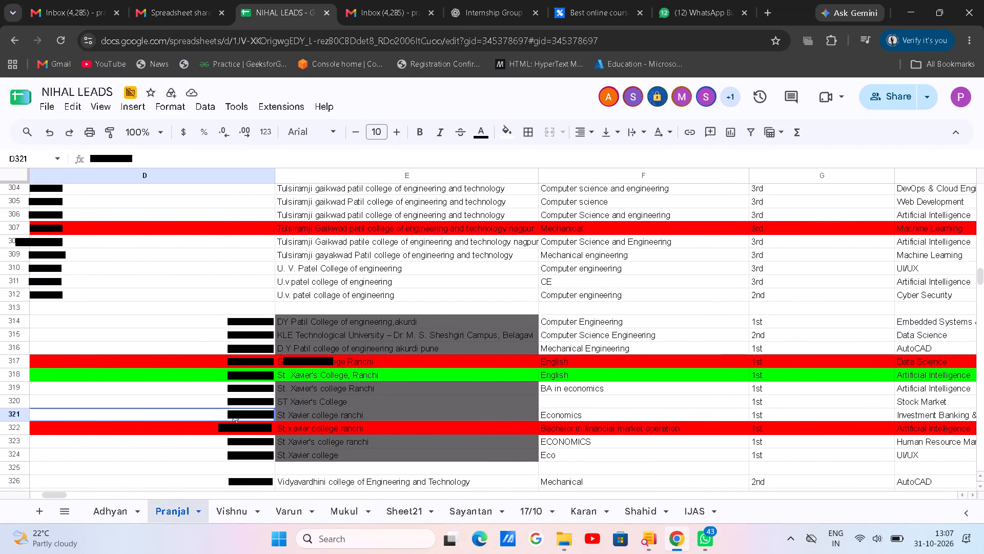
pyautogui.hscroll(2, 233, 413)
pyautogui.click(106, 410)
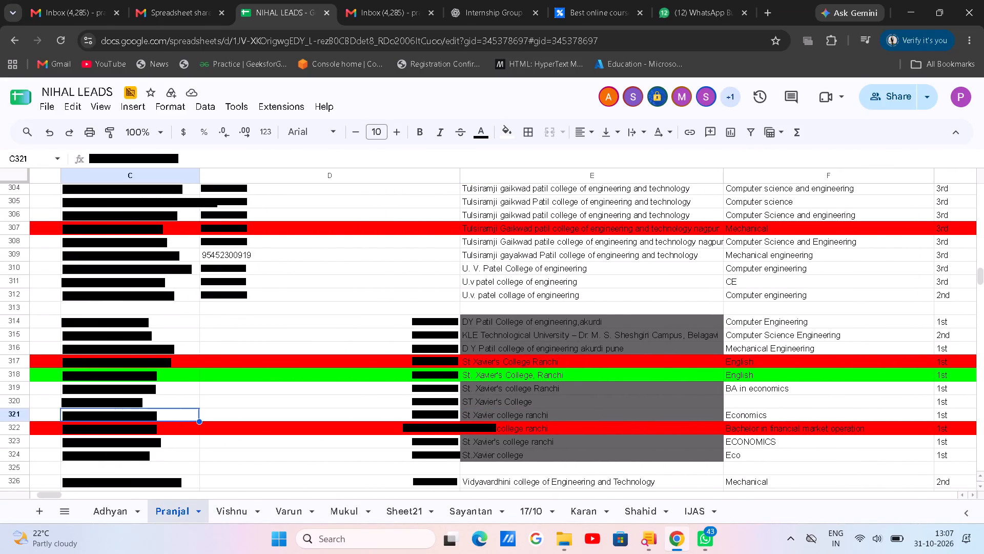
pyautogui.hscroll(1, 106, 410)
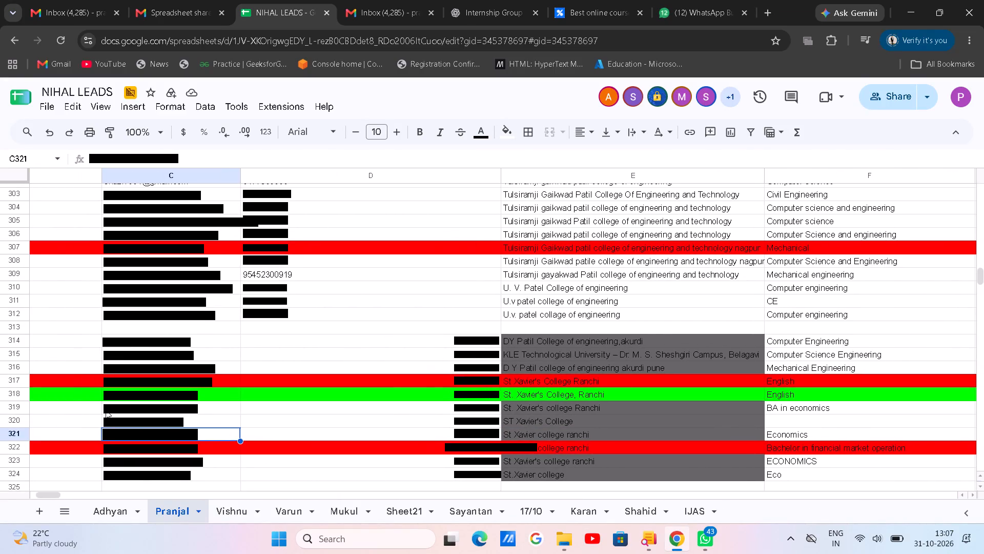
pyautogui.hscroll(2, 106, 410)
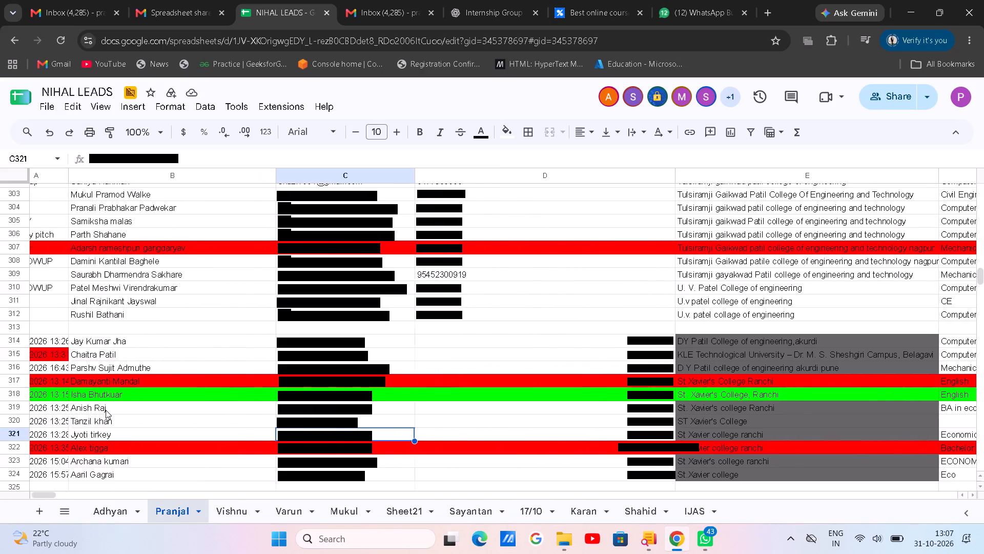
pyautogui.hscroll(2, 106, 410)
pyautogui.click(102, 436)
pyautogui.hscroll(2, 102, 436)
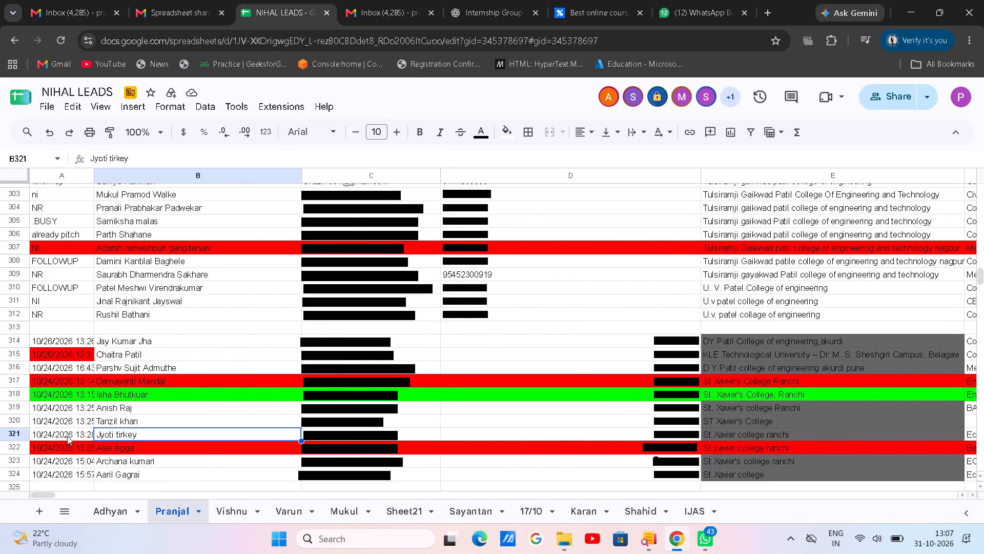
pyautogui.click(56, 436)
# Review the row 324 lead's name, e-mail and phone number in columns B to D.
pyautogui.scroll(-1, 148, 421)
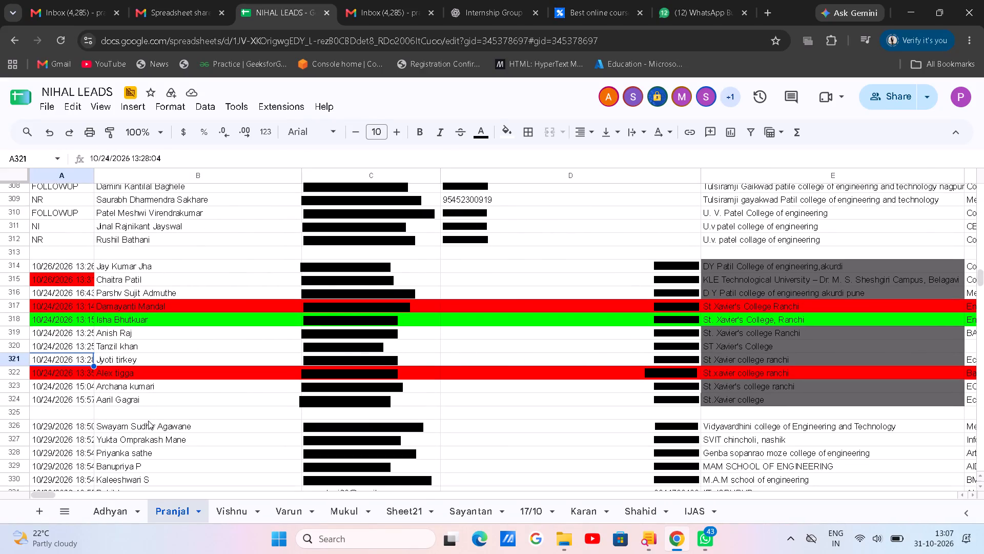
pyautogui.scroll(-1, 148, 421)
pyautogui.click(165, 402)
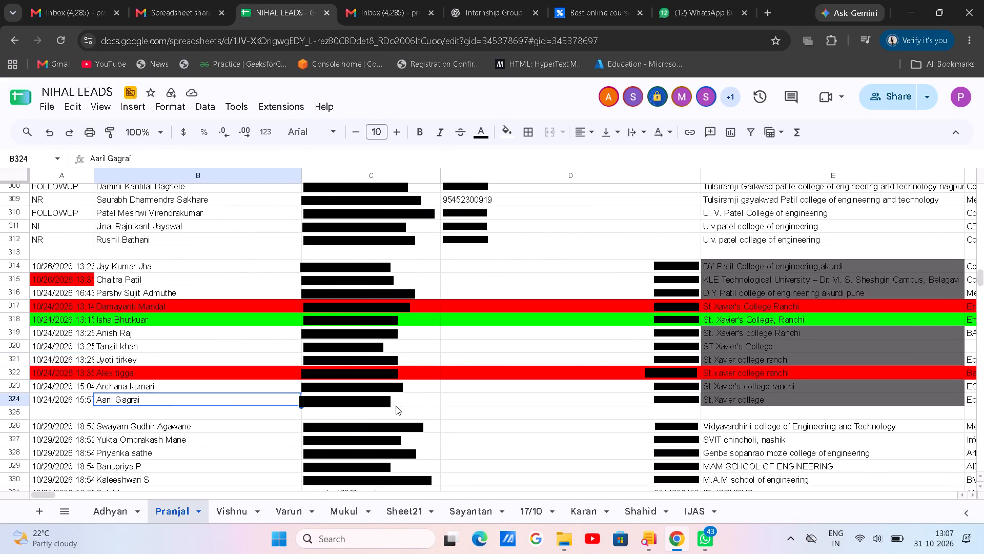
pyautogui.click(408, 399)
pyautogui.hscroll(-2, 408, 399)
pyautogui.click(502, 397)
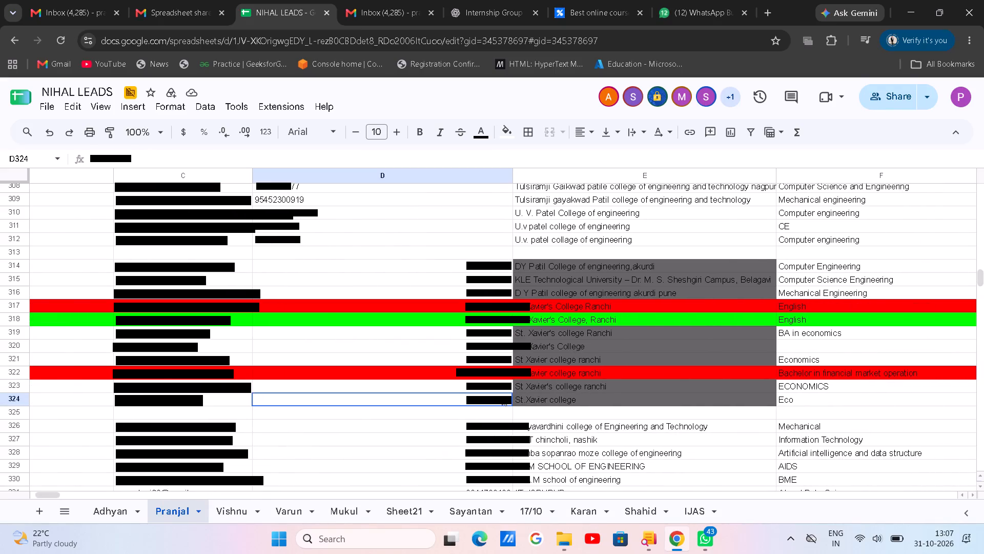
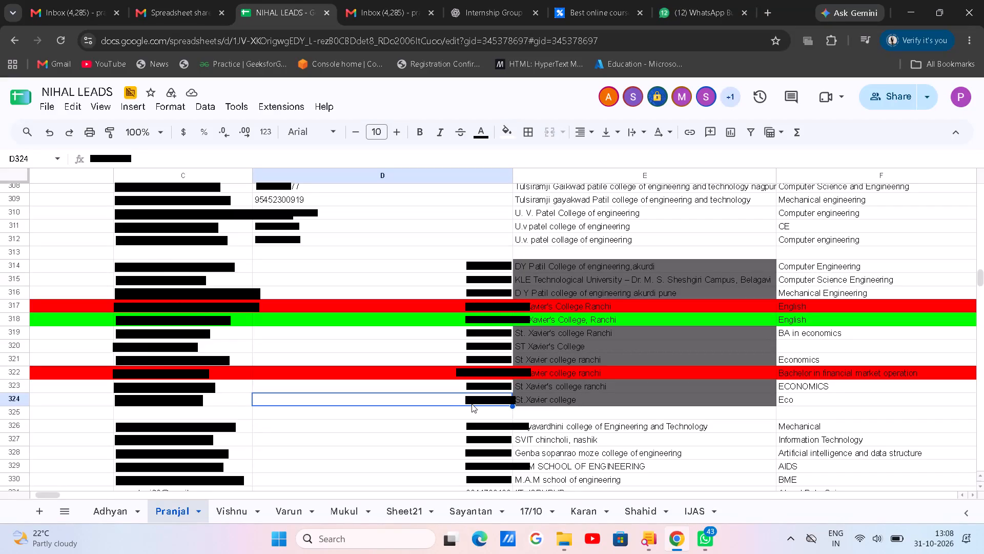
# Examine the row 324 lead's record across columns A to F, including the name, college and branch.
pyautogui.hscroll(1, 471, 404)
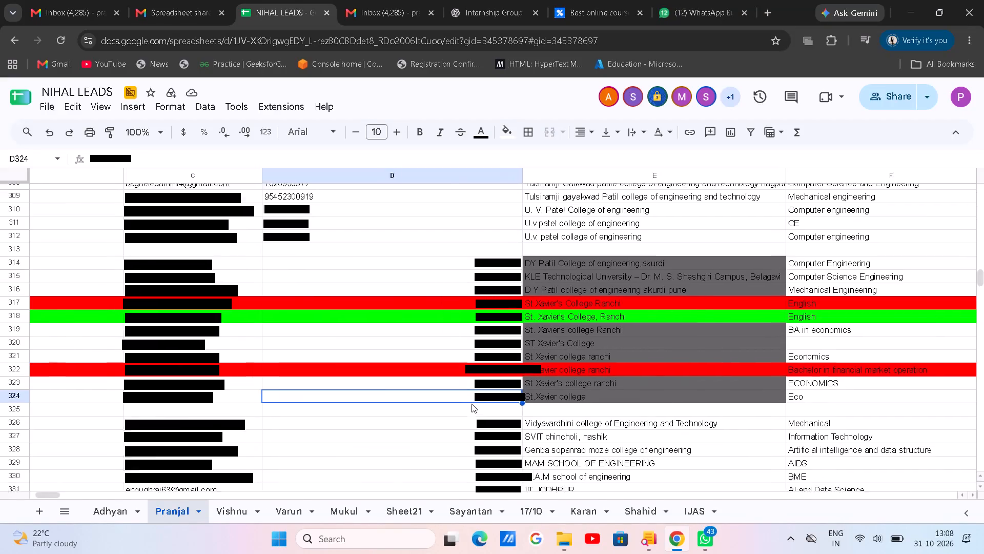
pyautogui.hscroll(3, 471, 404)
pyautogui.hscroll(-2, 471, 404)
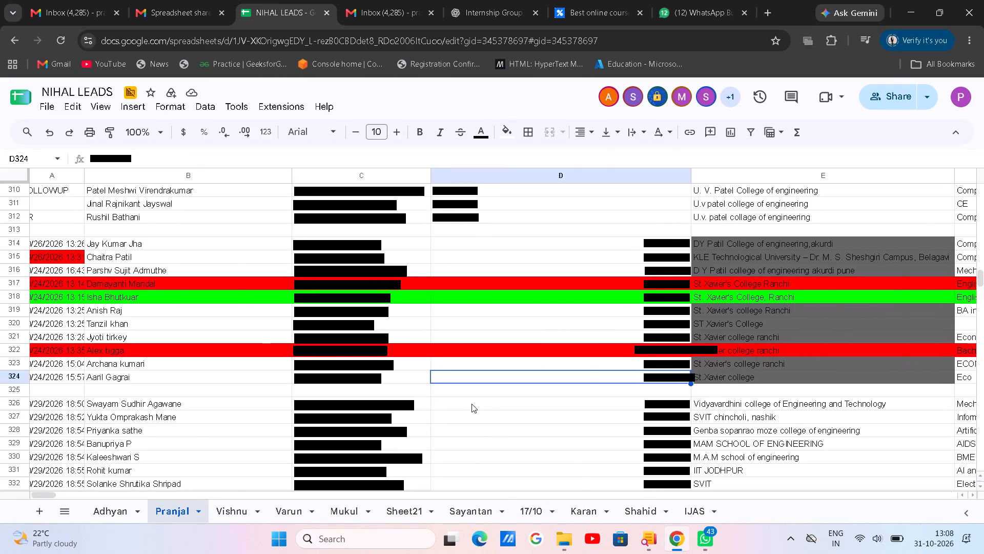
pyautogui.hscroll(-1, 471, 404)
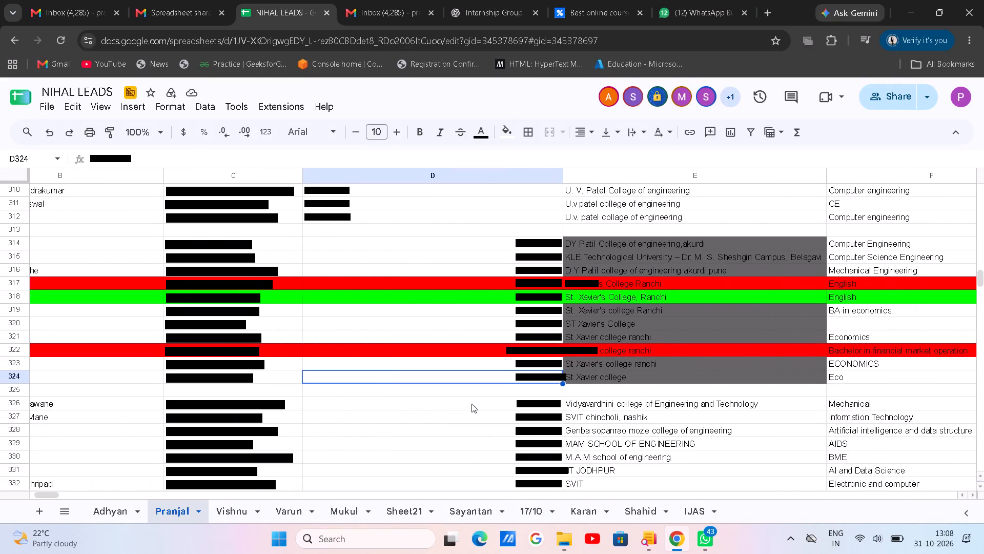
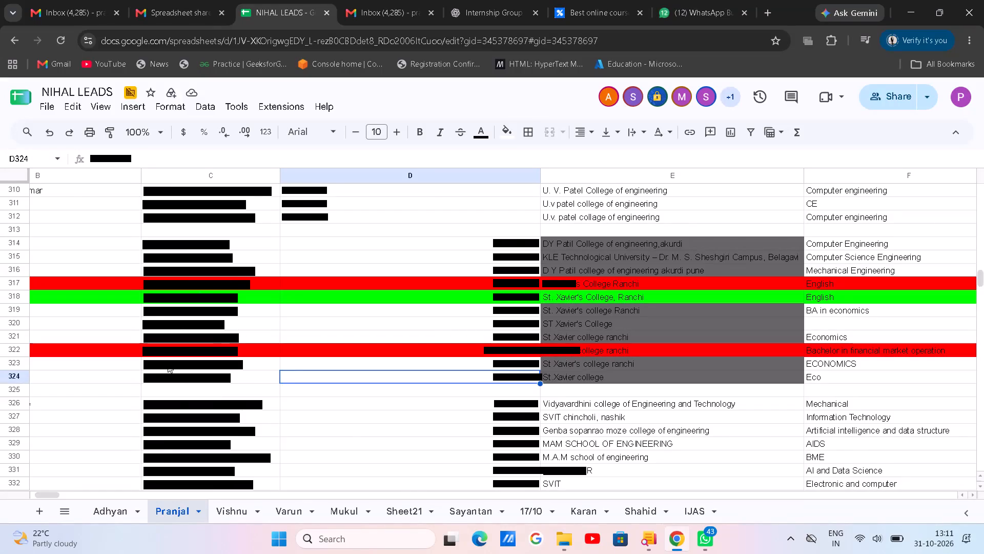
# Examine the row 324 lead's name and contact fields, plus its course, score, language and follow-up status columns through L.
pyautogui.click(177, 382)
pyautogui.hscroll(3, 177, 382)
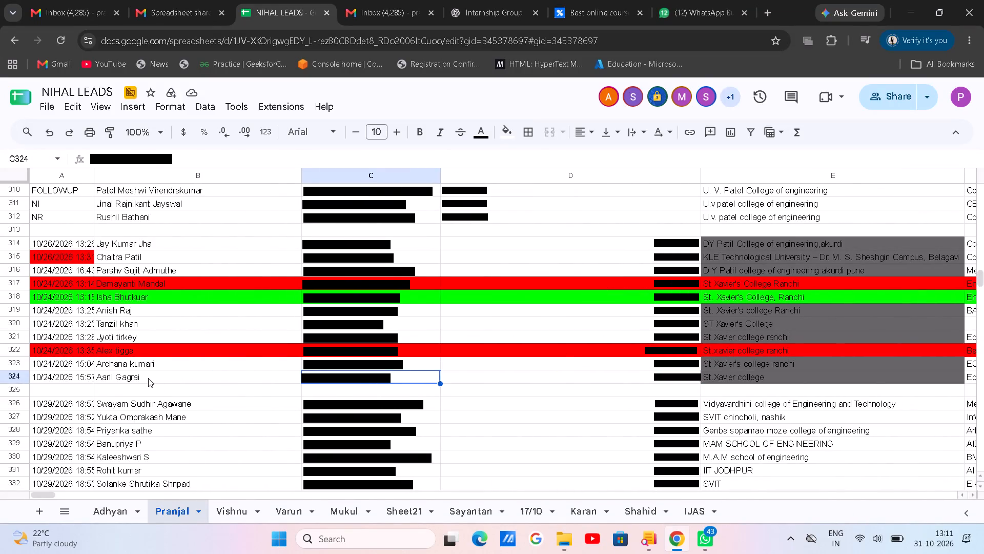
pyautogui.click(148, 378)
pyautogui.click(330, 378)
pyautogui.click(623, 380)
pyautogui.click(623, 380)
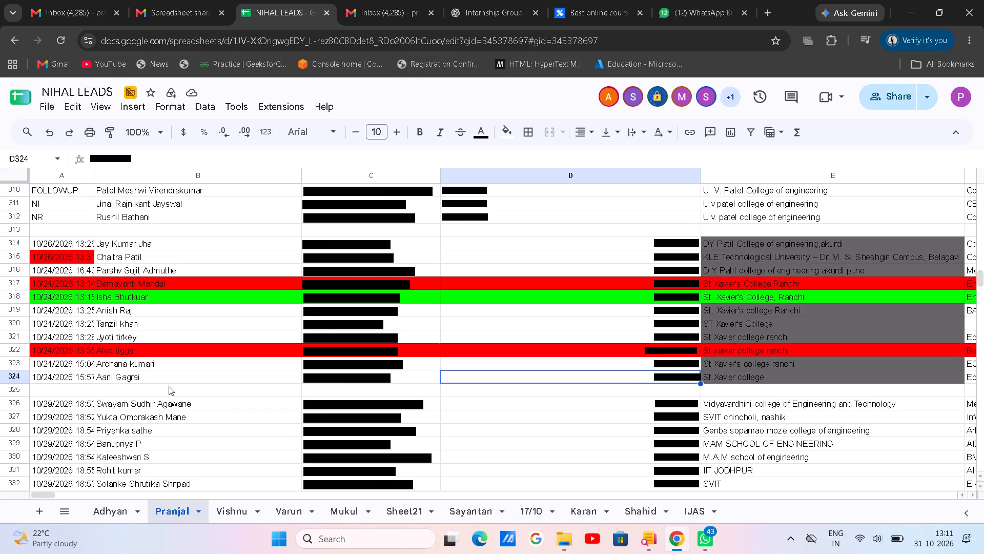
pyautogui.click(156, 378)
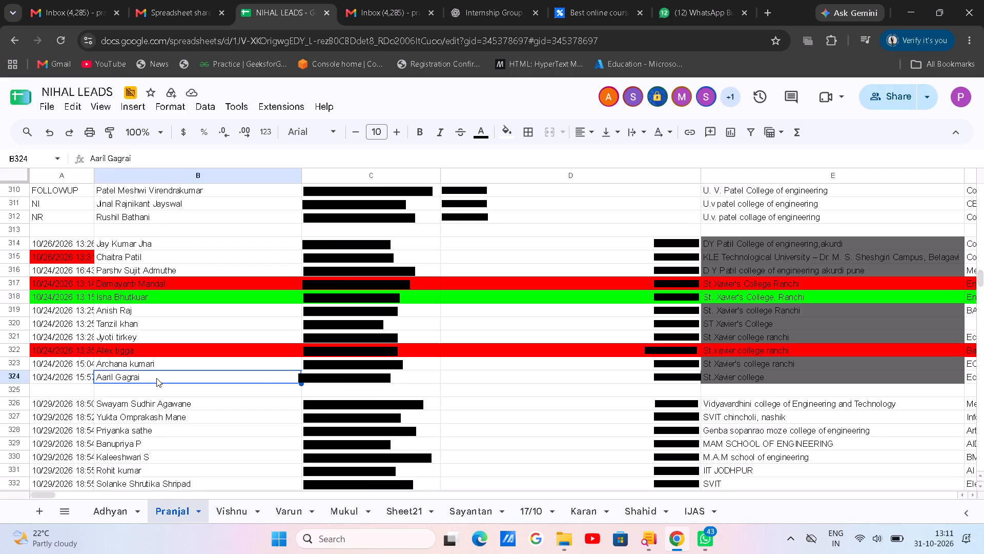
pyautogui.click(333, 380)
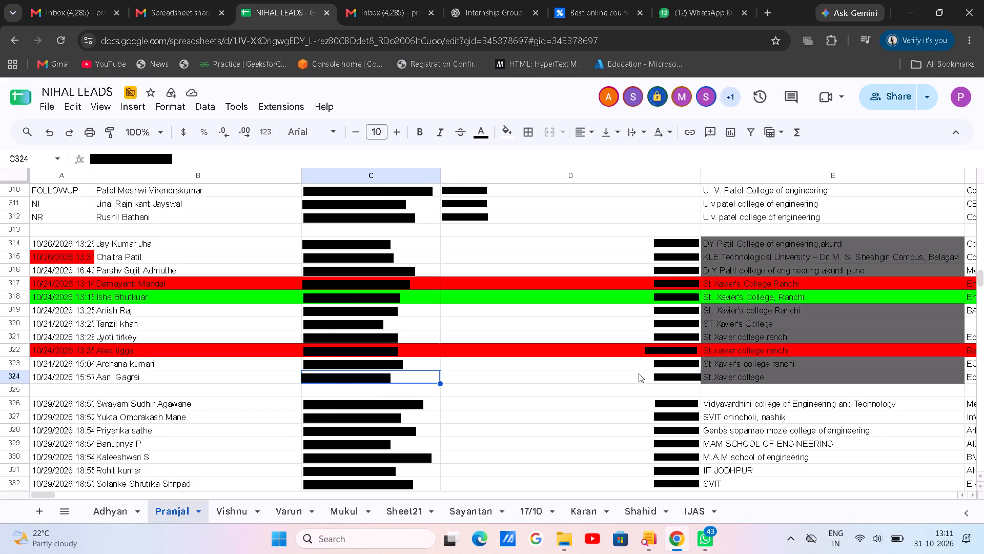
pyautogui.click(639, 374)
pyautogui.hscroll(-3, 639, 374)
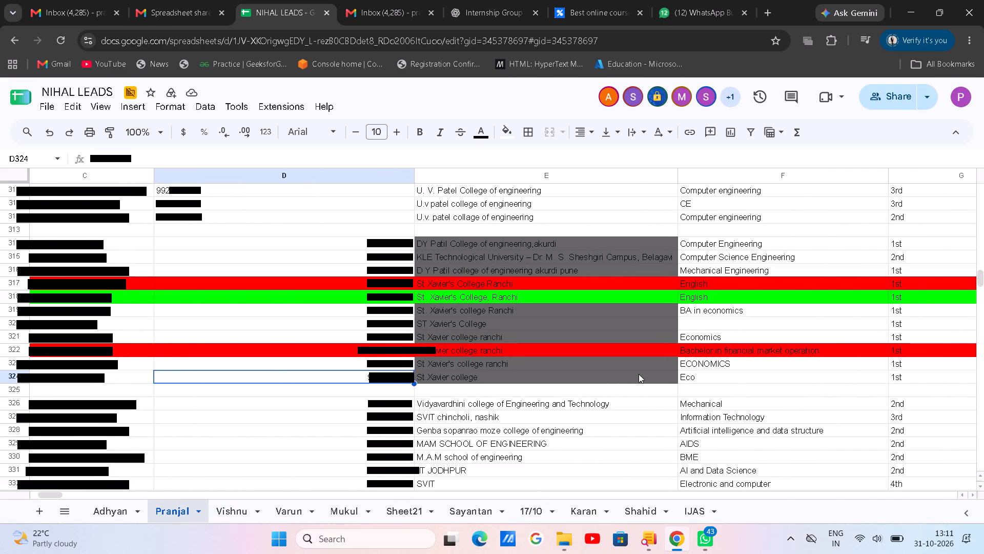
pyautogui.hscroll(-10, 639, 374)
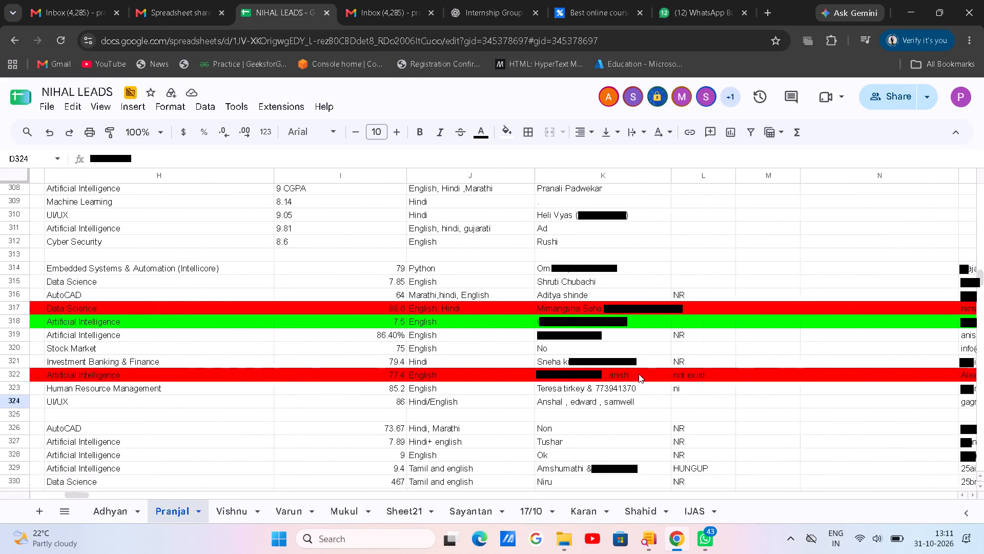
pyautogui.hscroll(-2, 639, 374)
# Examine the row 326 lead's record in columns K back to H, covering referral, languages, score and chosen course.
pyautogui.scroll(-1, 639, 374)
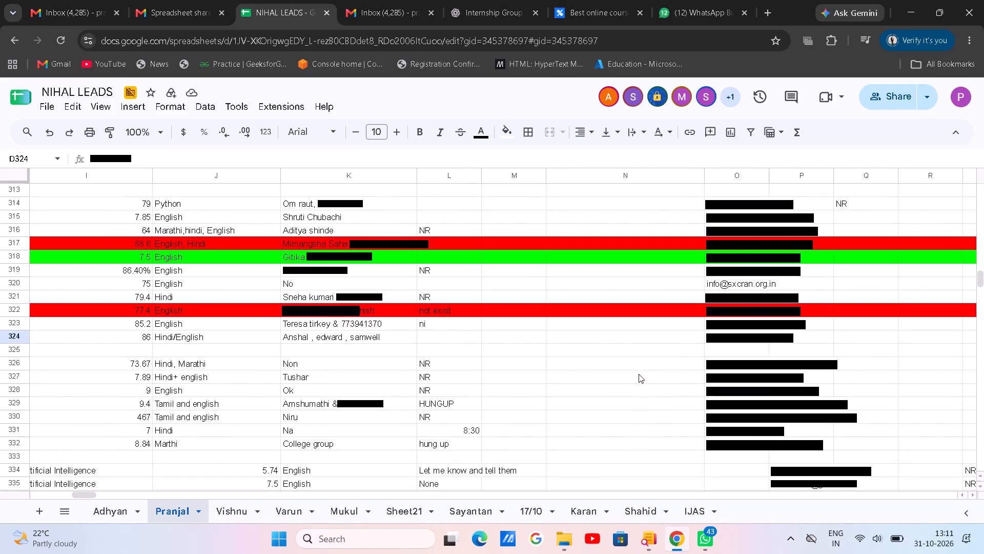
pyautogui.click(313, 366)
pyautogui.hscroll(1, 313, 366)
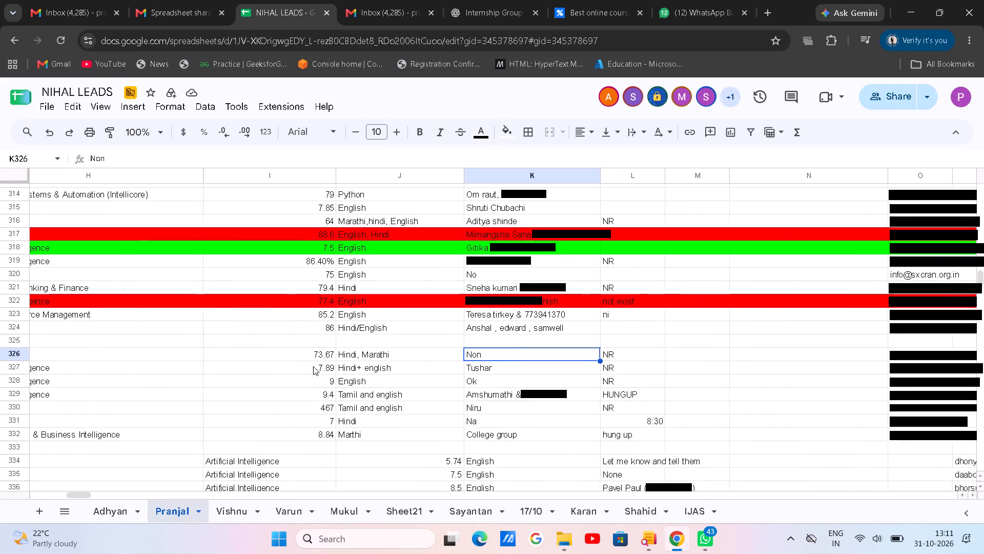
pyautogui.hscroll(1, 313, 366)
pyautogui.click(391, 352)
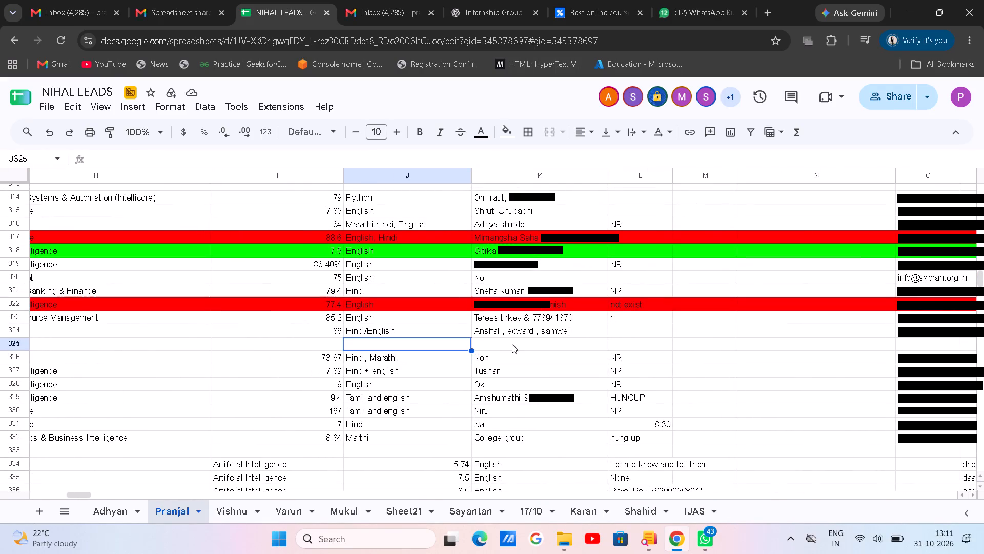
pyautogui.click(512, 355)
pyautogui.hscroll(1, 512, 355)
pyautogui.click(508, 356)
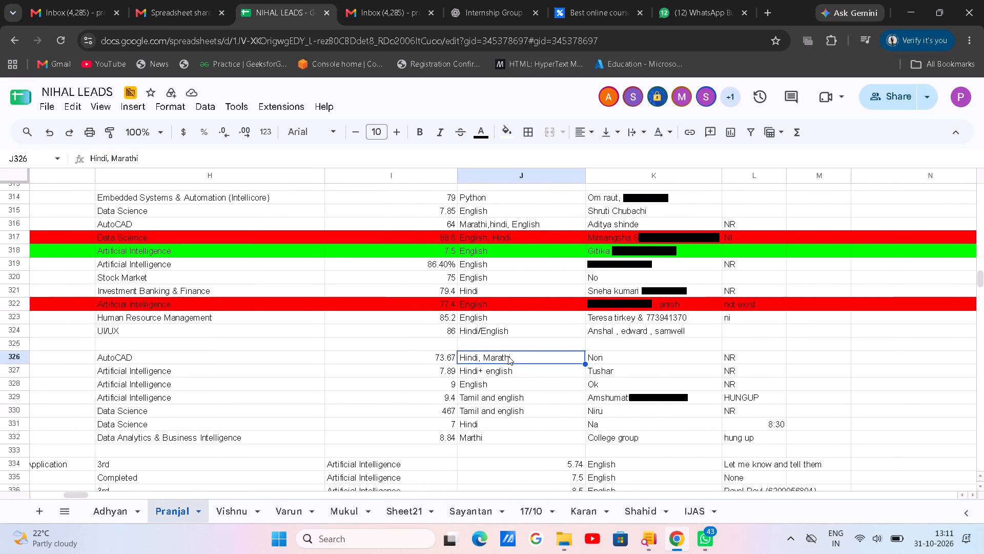
pyautogui.hscroll(2, 508, 356)
pyautogui.doubleClick(508, 356)
pyautogui.hscroll(2, 508, 356)
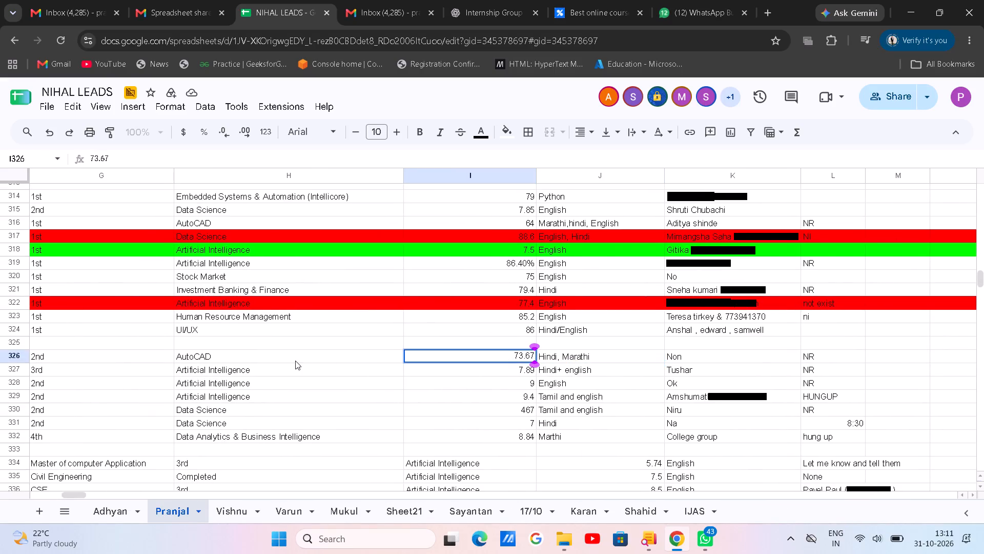
pyautogui.click(295, 361)
pyautogui.hscroll(3, 295, 361)
# Examine the row 326 lead's branch, college, contact fields and name in columns F back to B.
pyautogui.click(158, 359)
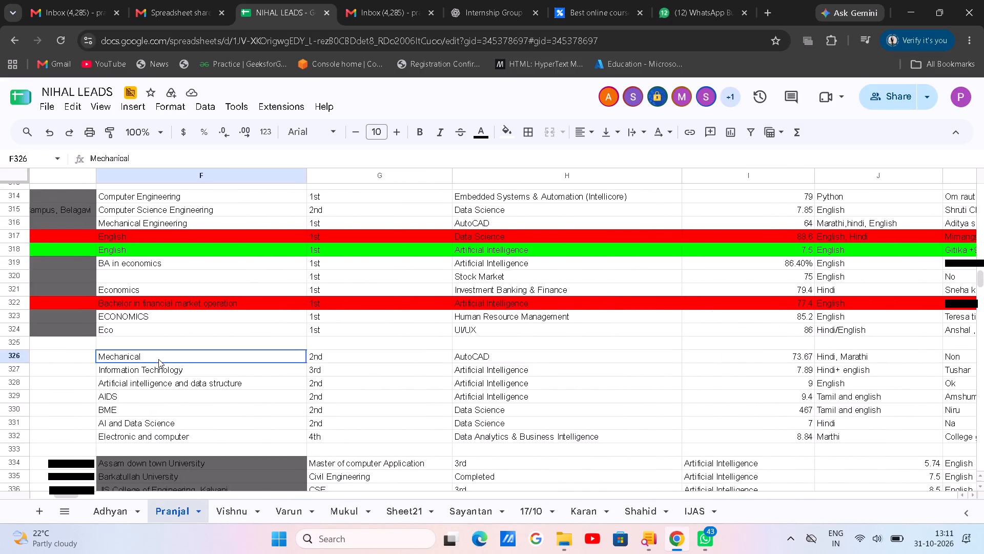
pyautogui.hscroll(3, 158, 359)
pyautogui.click(158, 359)
pyautogui.hscroll(3, 158, 359)
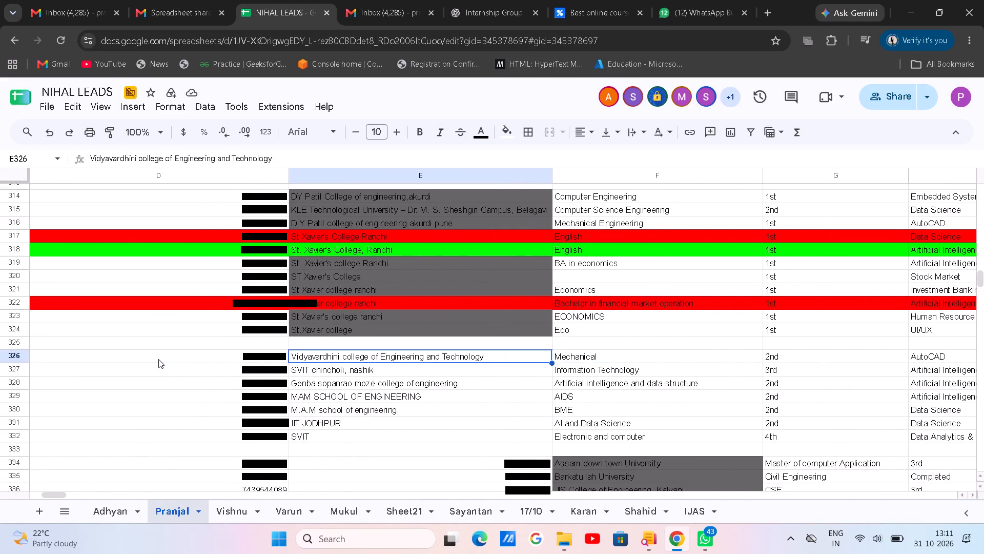
pyautogui.click(158, 359)
pyautogui.hscroll(2, 158, 359)
pyautogui.click(68, 358)
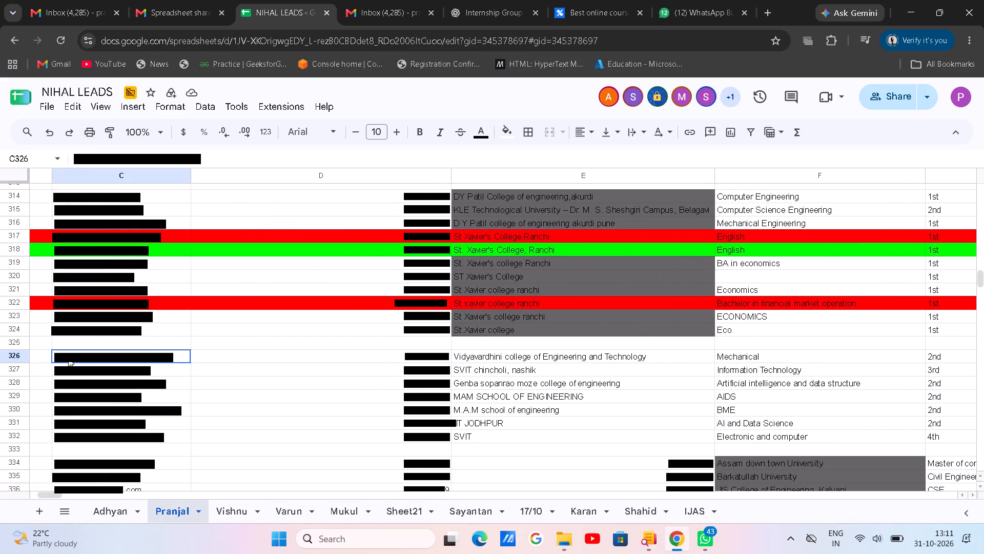
pyautogui.hscroll(2, 90, 359)
pyautogui.click(90, 359)
pyautogui.hscroll(1, 90, 359)
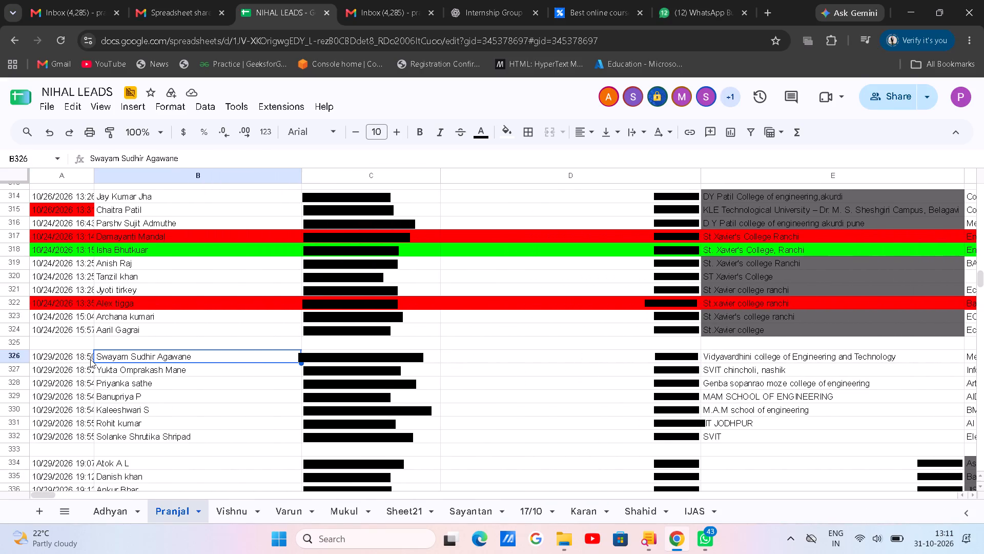
pyautogui.hscroll(1, 90, 359)
pyautogui.click(628, 365)
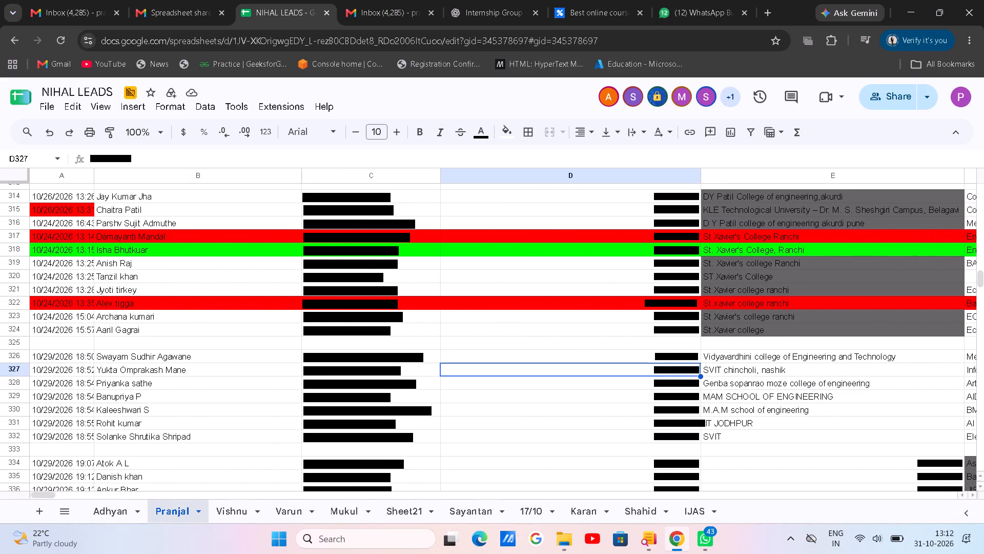
pyautogui.click(643, 355)
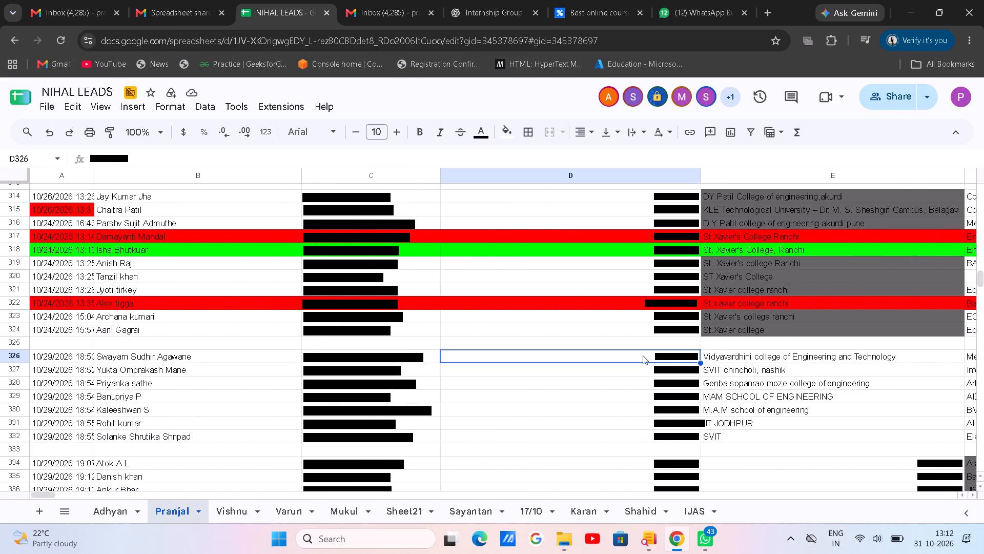
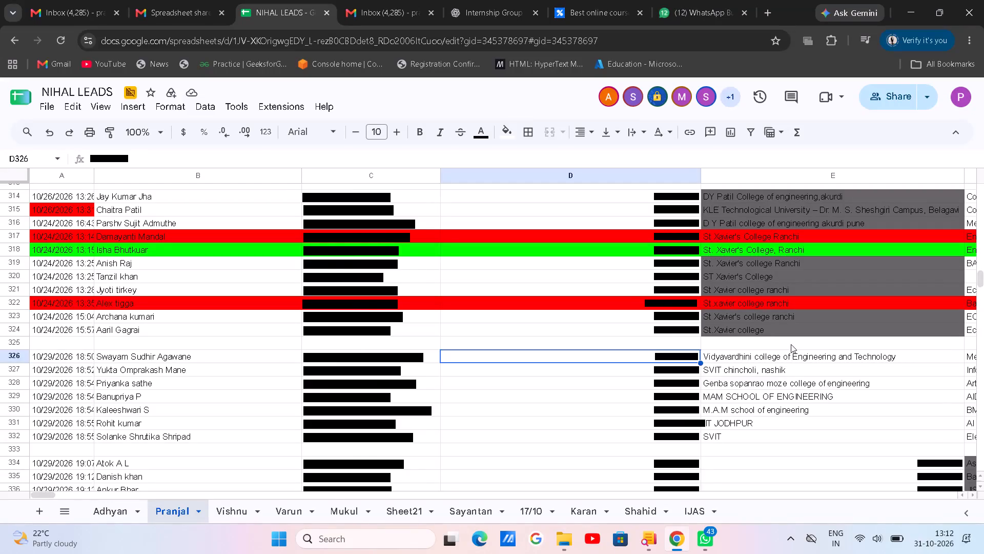
# Examine the row 326 lead's college, and look through the lead rows from about 305 to the row 345 entry.
pyautogui.click(785, 362)
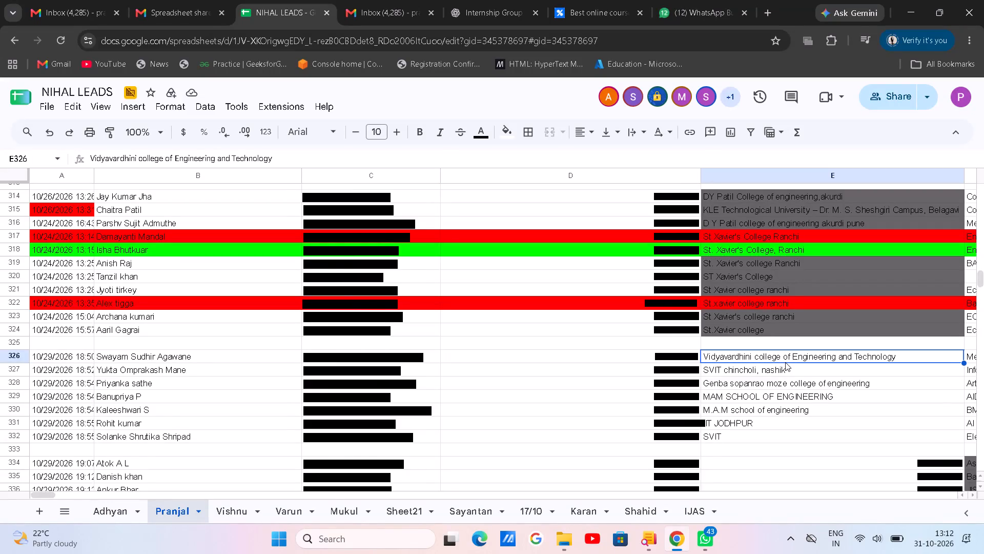
pyautogui.scroll(-2, 224, 432)
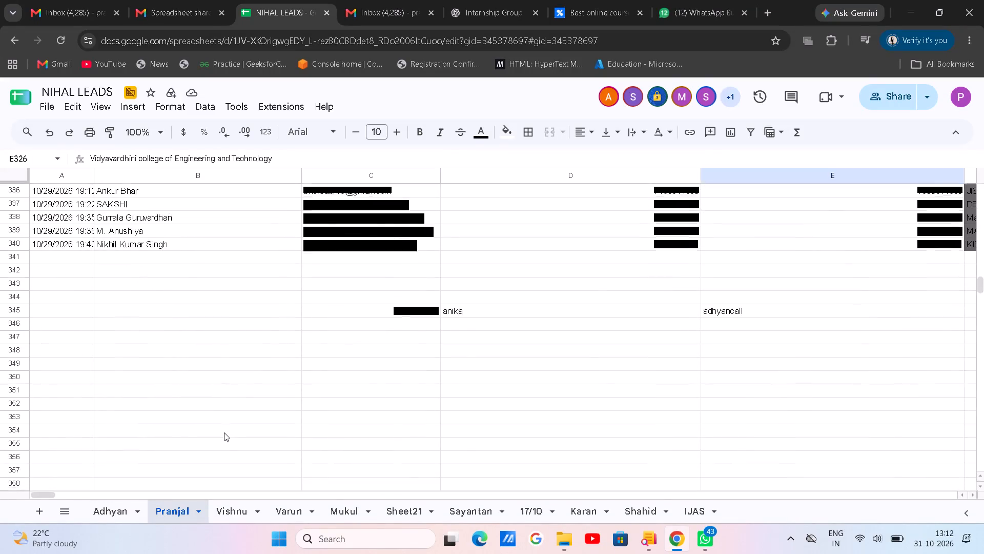
pyautogui.scroll(-1, 224, 432)
pyautogui.scroll(5, 224, 432)
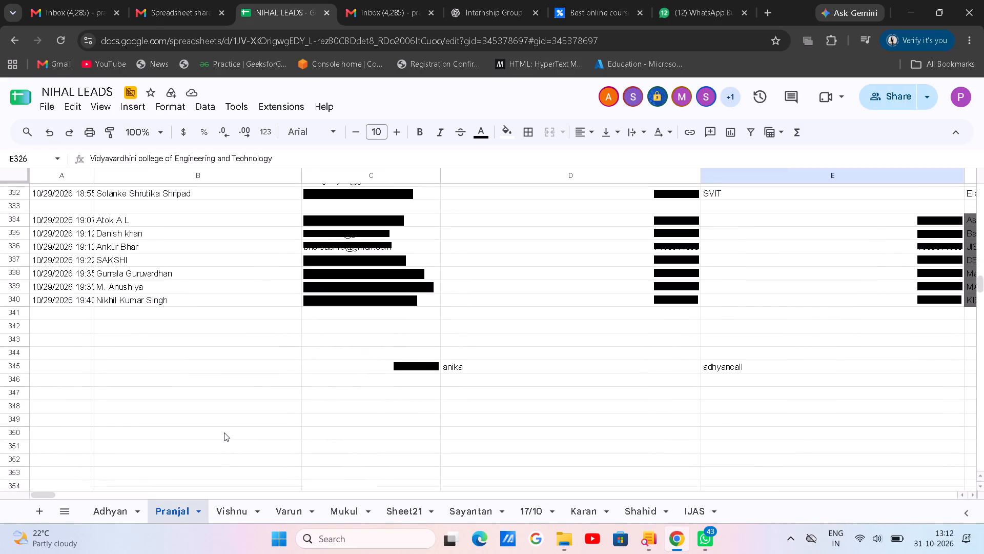
pyautogui.scroll(5, 224, 432)
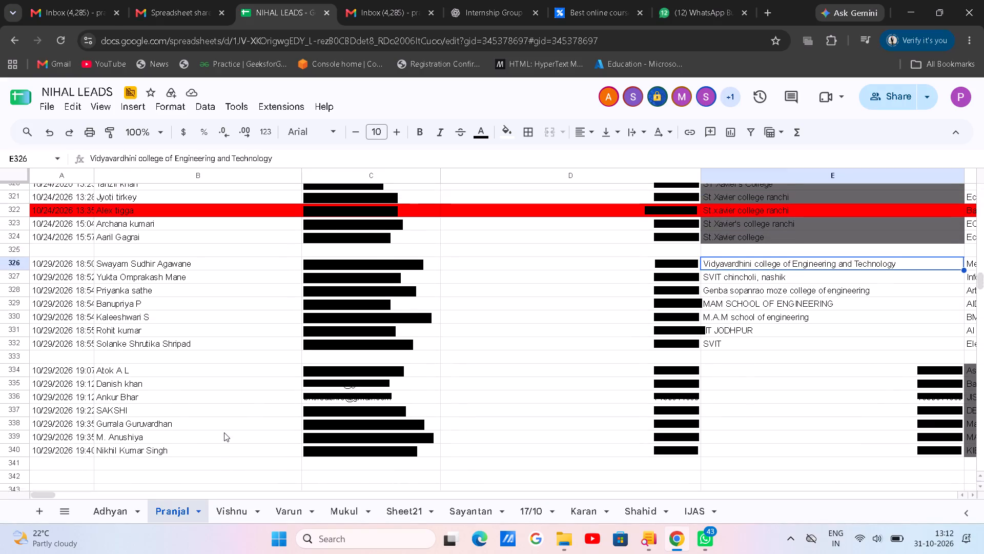
pyautogui.scroll(5, 224, 432)
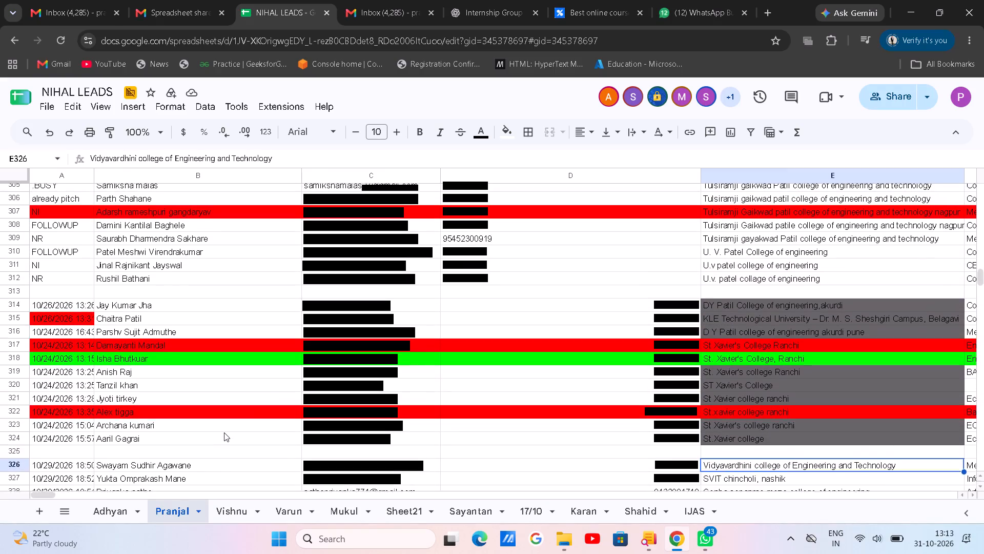
pyautogui.scroll(5, 224, 432)
pyautogui.scroll(-4, 224, 432)
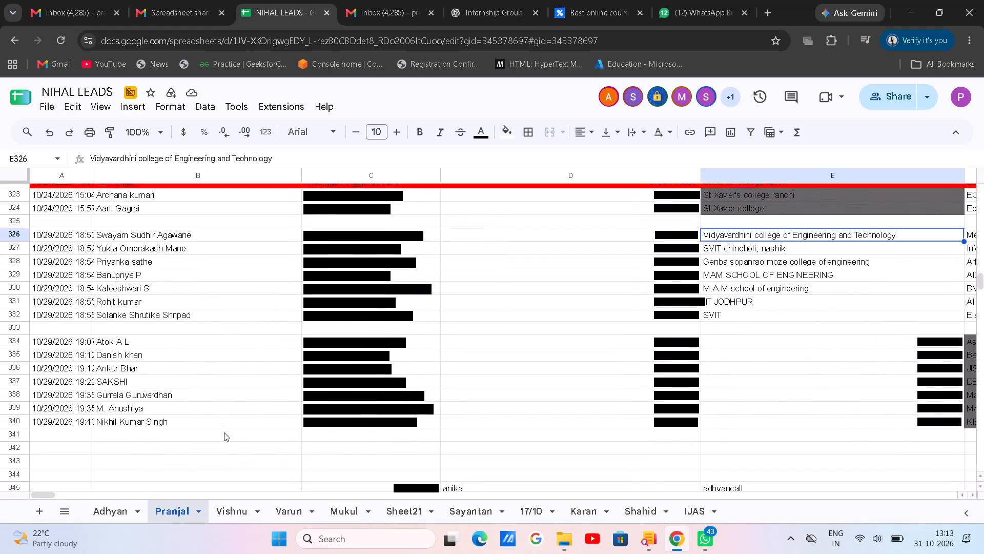
pyautogui.scroll(-5, 224, 432)
pyautogui.scroll(1, 224, 432)
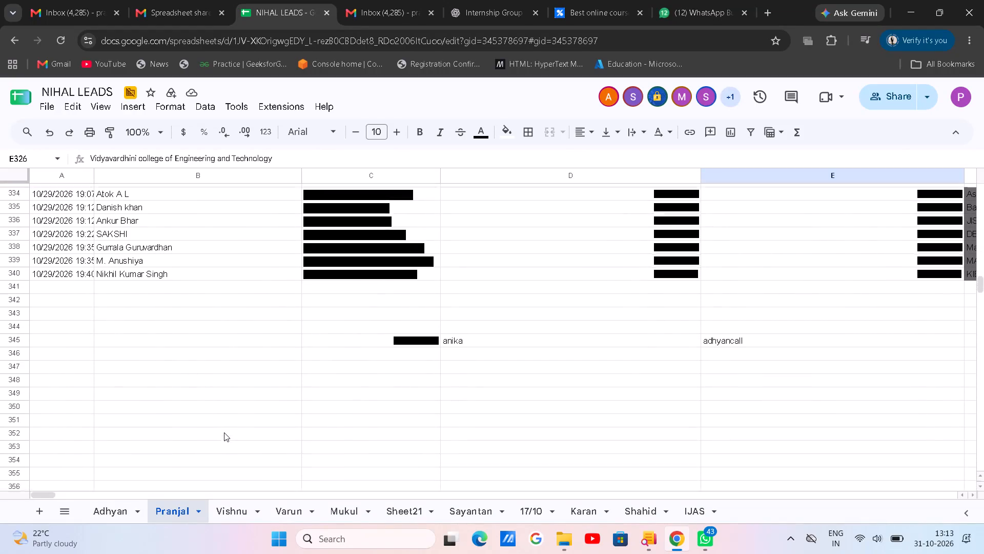
pyautogui.scroll(8, 224, 432)
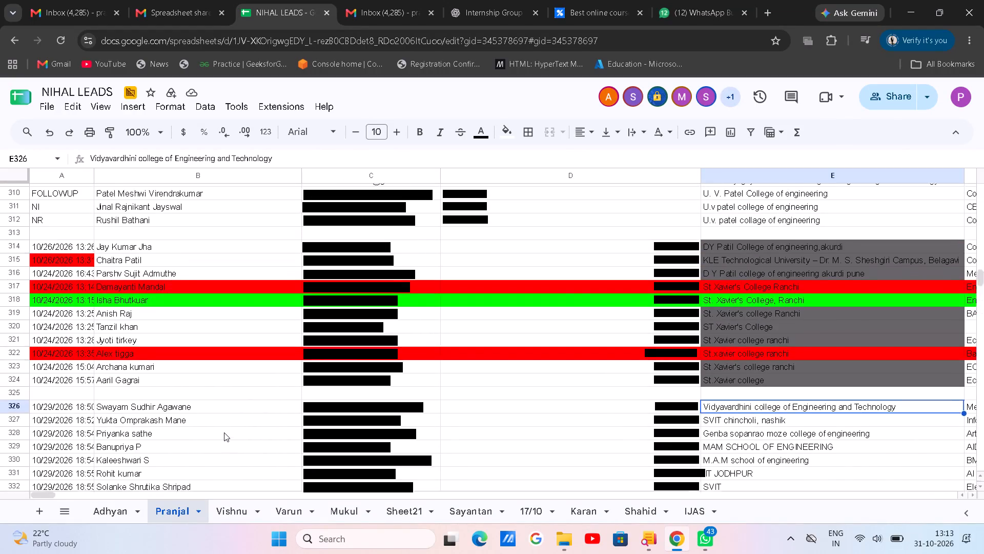
# Look through the earlier lead rows up to about 263, checking the course, score, language, referral and follow-up columns of rows 263 to 279.
pyautogui.scroll(3, 224, 432)
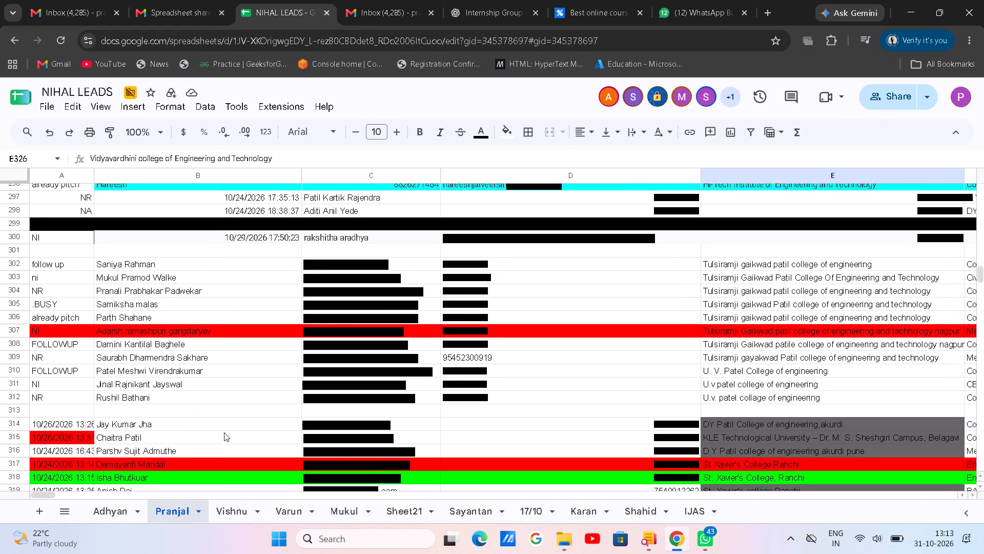
pyautogui.scroll(4, 224, 432)
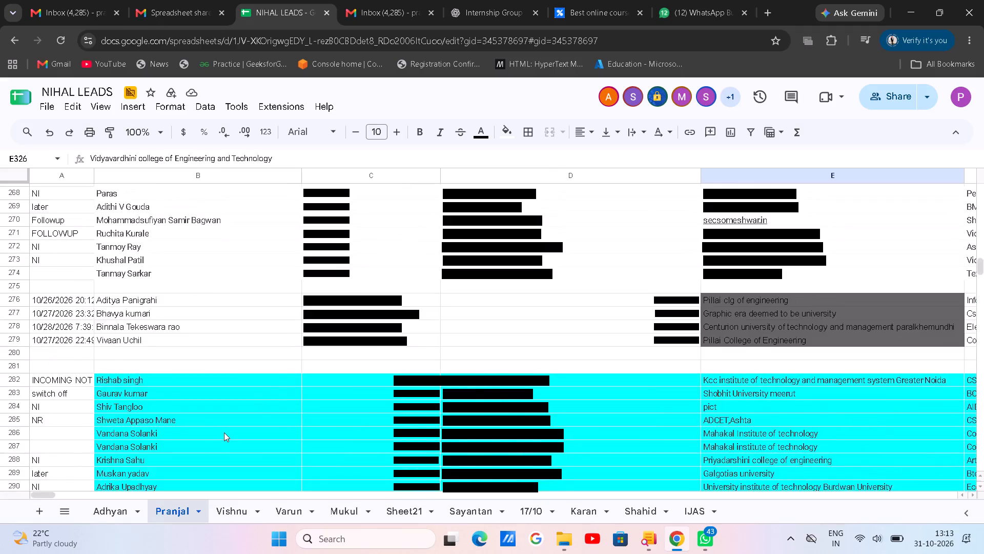
pyautogui.scroll(1, 224, 432)
pyautogui.hscroll(-4, 224, 432)
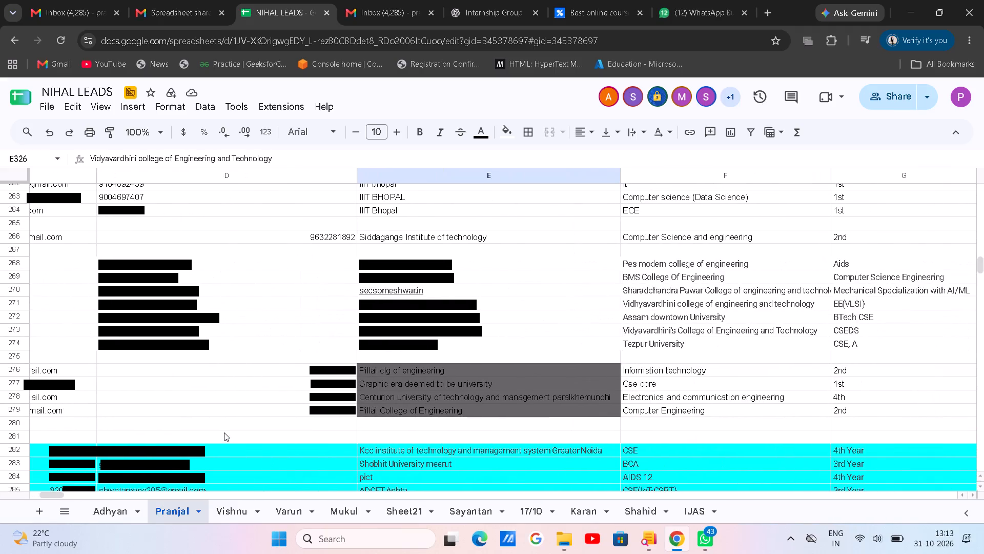
pyautogui.hscroll(-11, 224, 432)
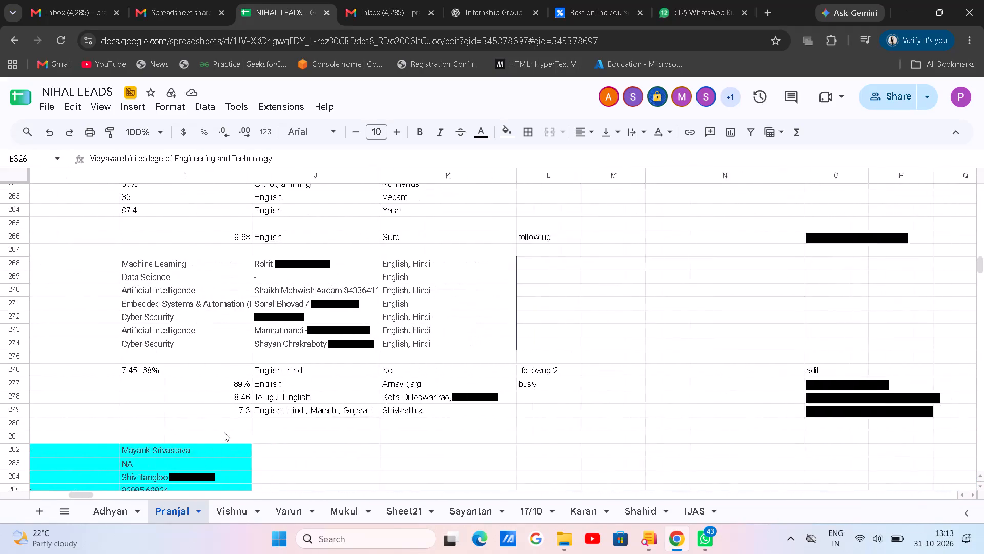
pyautogui.hscroll(-2, 224, 432)
pyautogui.hscroll(3, 224, 432)
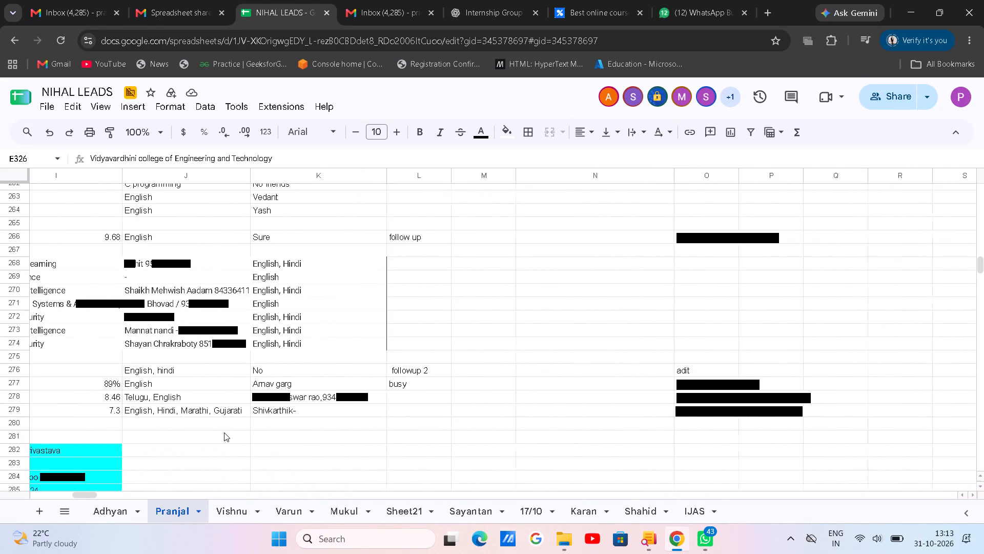
pyautogui.hscroll(7, 224, 432)
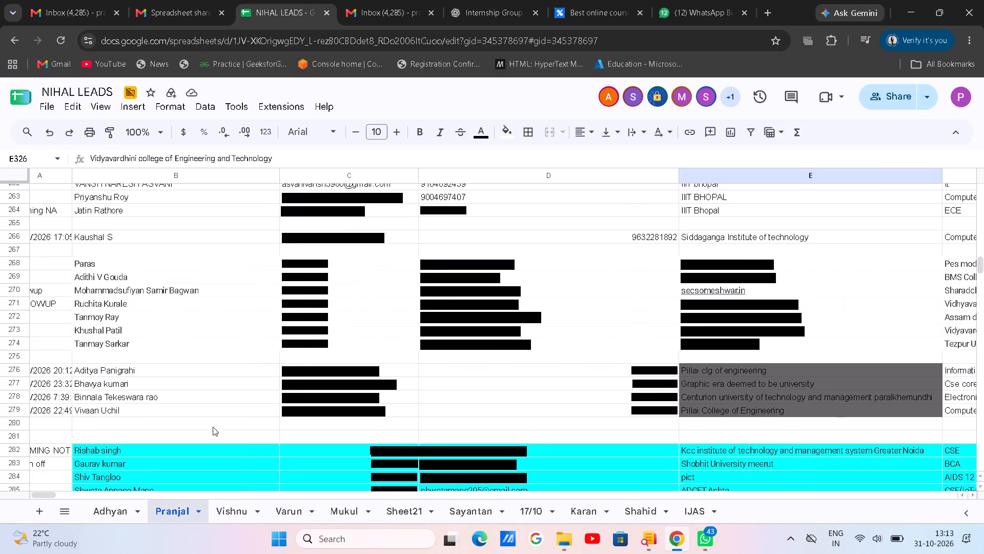
# Examine the row 278 lead's name, contact fields, college and branch in columns B to F.
pyautogui.click(143, 400)
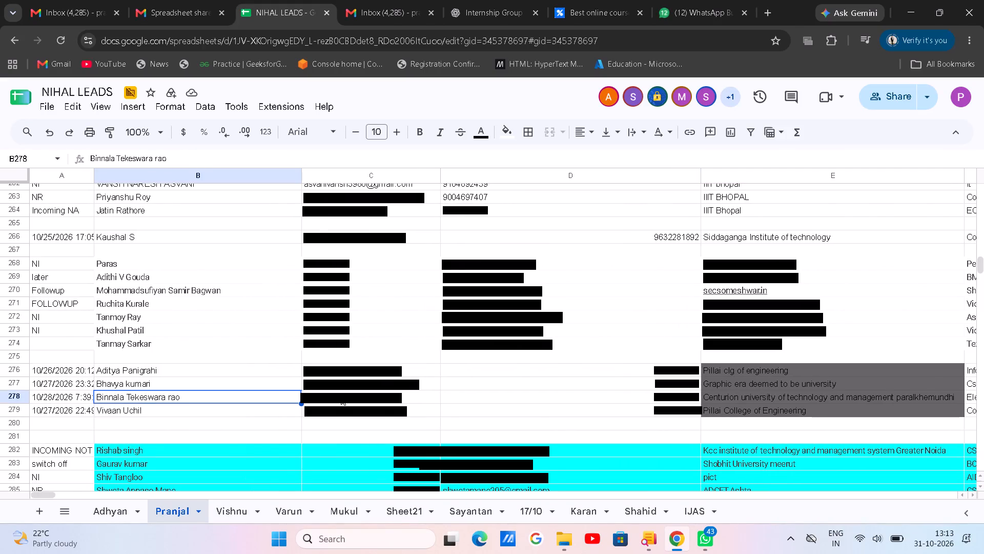
pyautogui.click(341, 396)
pyautogui.click(593, 392)
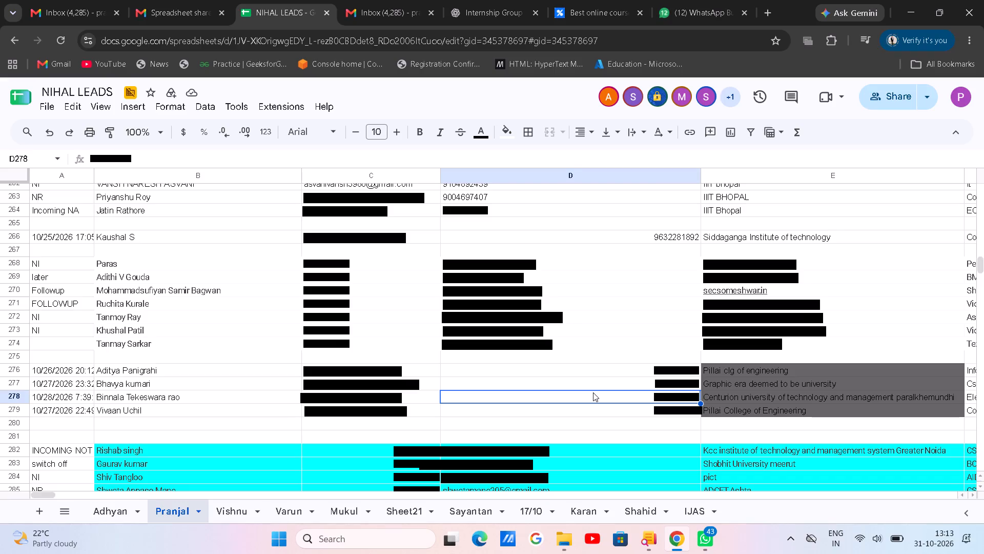
pyautogui.hscroll(-4, 593, 392)
pyautogui.click(593, 392)
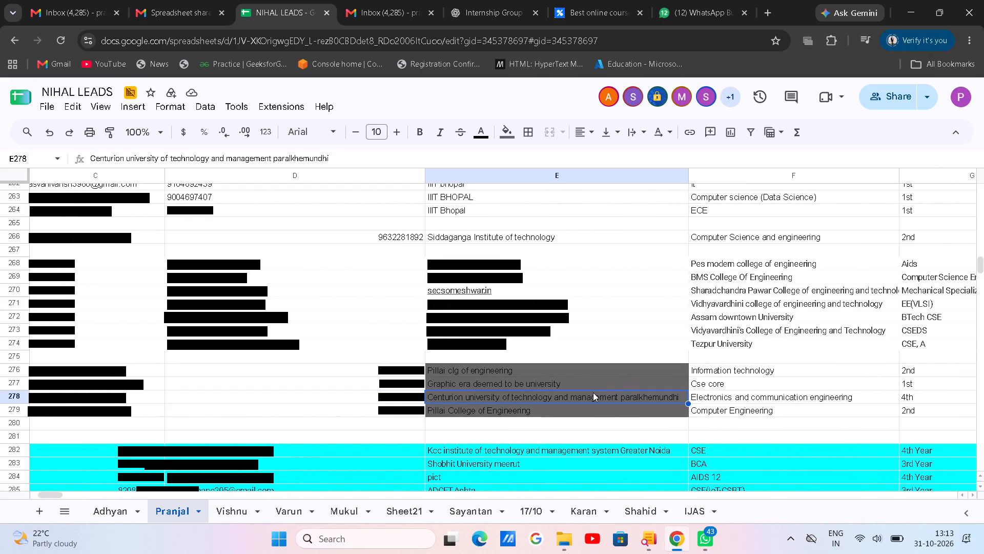
pyautogui.hscroll(-2, 593, 392)
pyautogui.click(593, 392)
pyautogui.hscroll(-2, 593, 392)
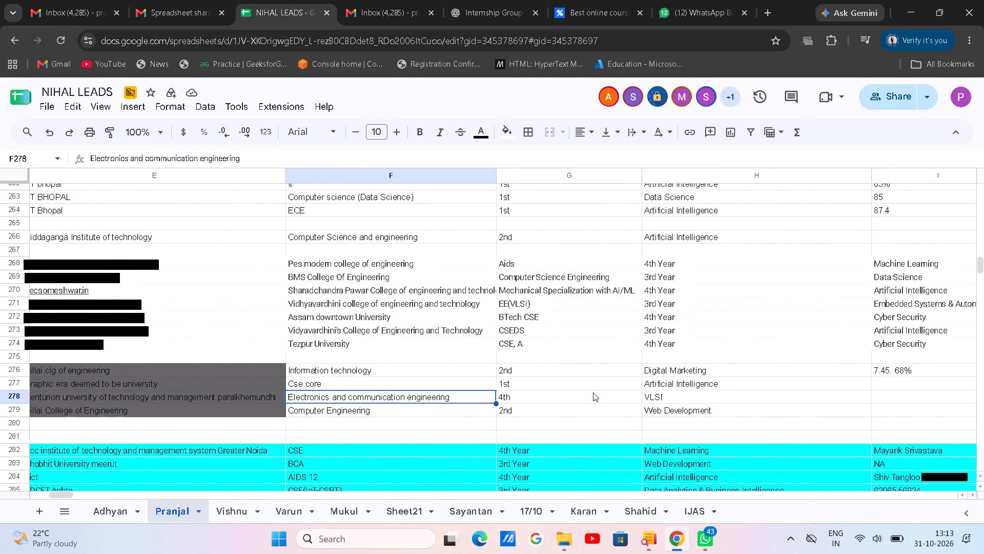
pyautogui.hscroll(9, 593, 392)
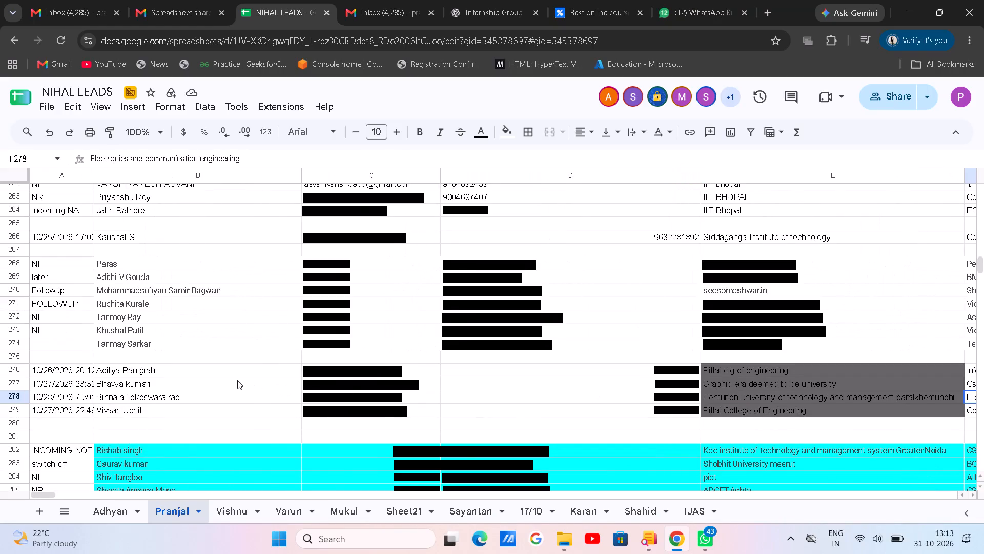
pyautogui.click(366, 399)
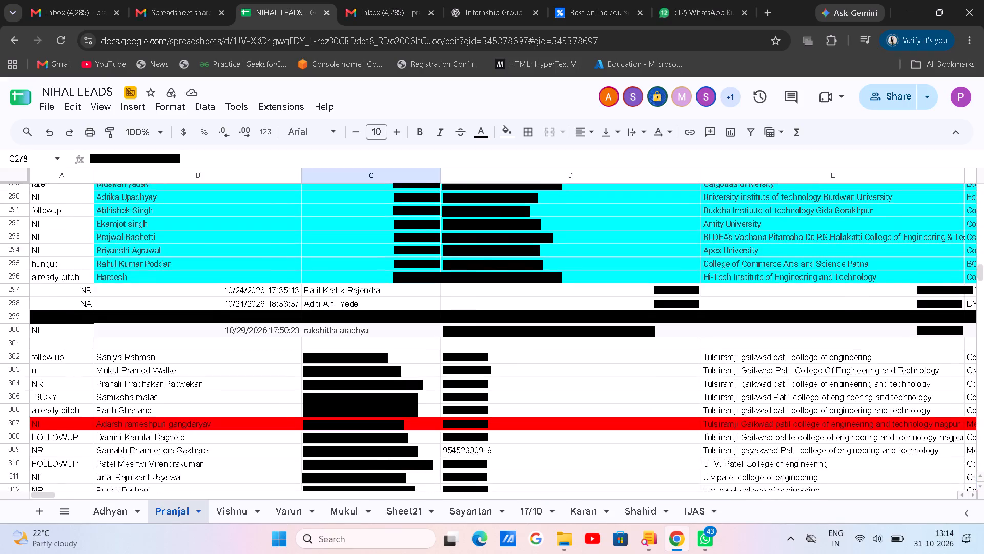
# Examine the contact number entry in C345 beneath the lead list.
pyautogui.scroll(-4, 366, 399)
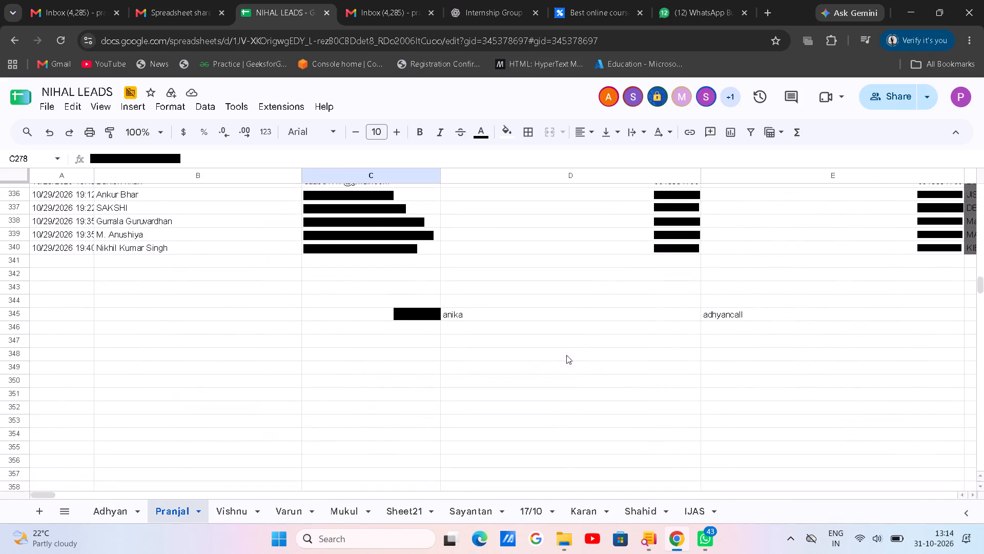
pyautogui.click(398, 315)
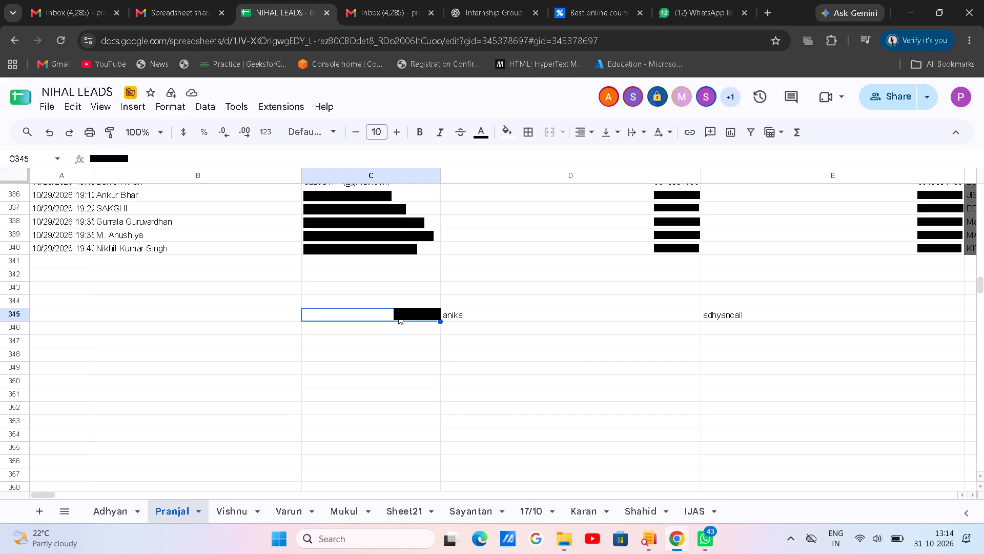
pyautogui.scroll(1, 398, 315)
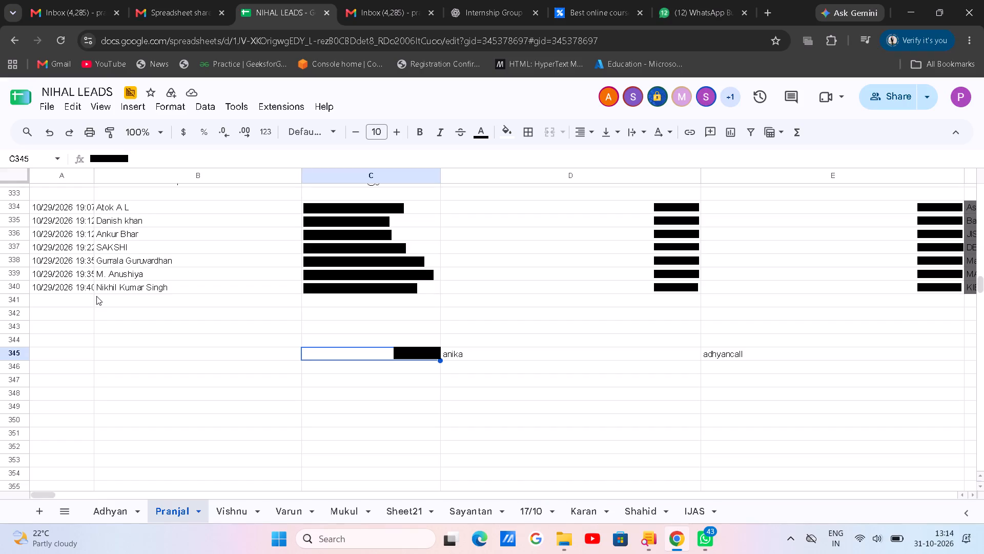
pyautogui.click(386, 355)
# Examine the row 340 lead's name, the follow-up status in column S, and the columns back to M.
pyautogui.click(118, 285)
pyautogui.hscroll(-4, 118, 285)
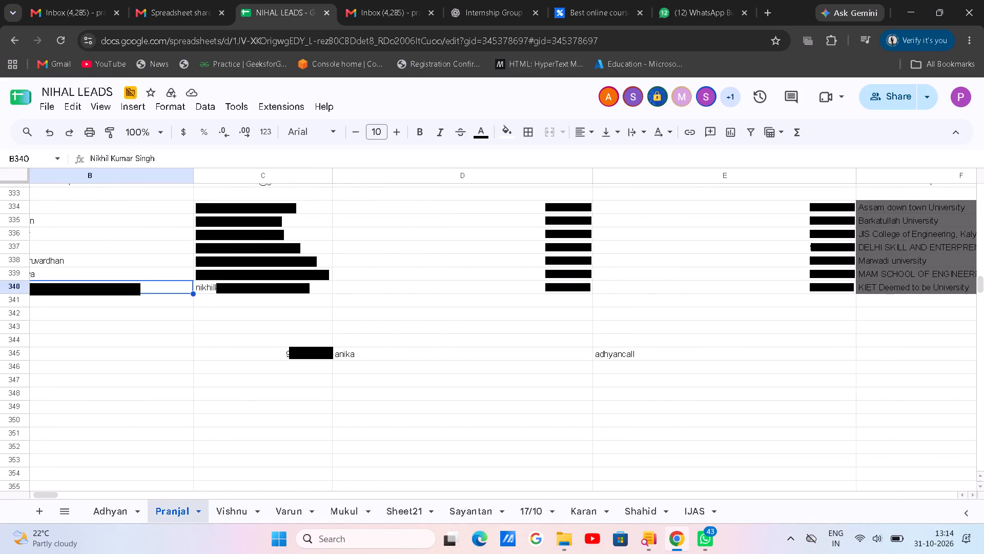
pyautogui.hscroll(-13, 118, 285)
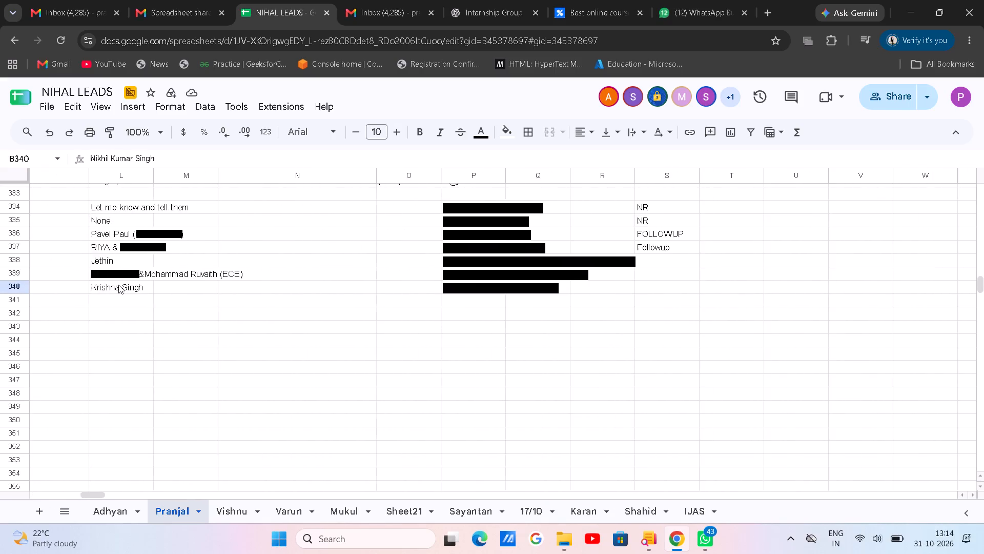
pyautogui.hscroll(-4, 118, 285)
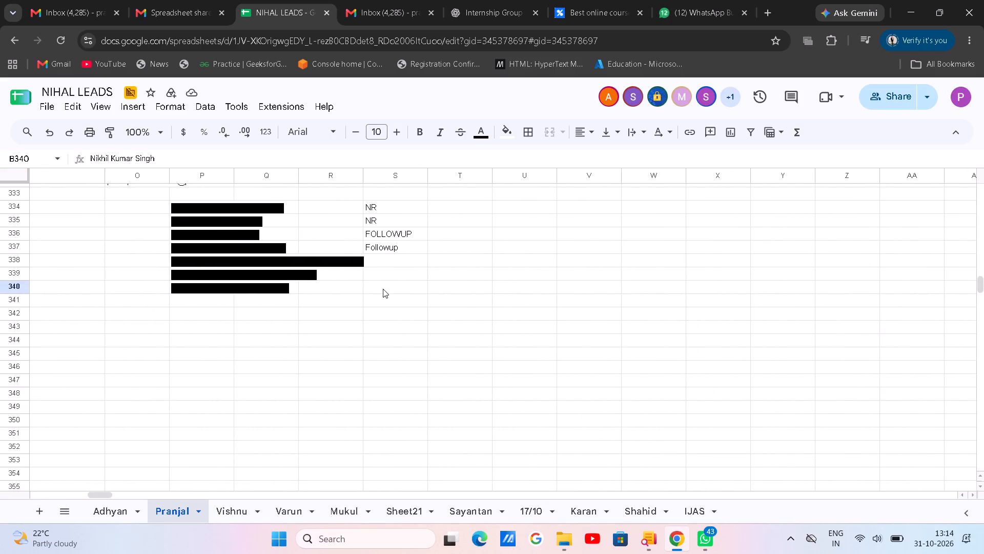
pyautogui.click(383, 289)
pyautogui.hscroll(2, 383, 289)
pyautogui.click(383, 289)
pyautogui.hscroll(3, 383, 289)
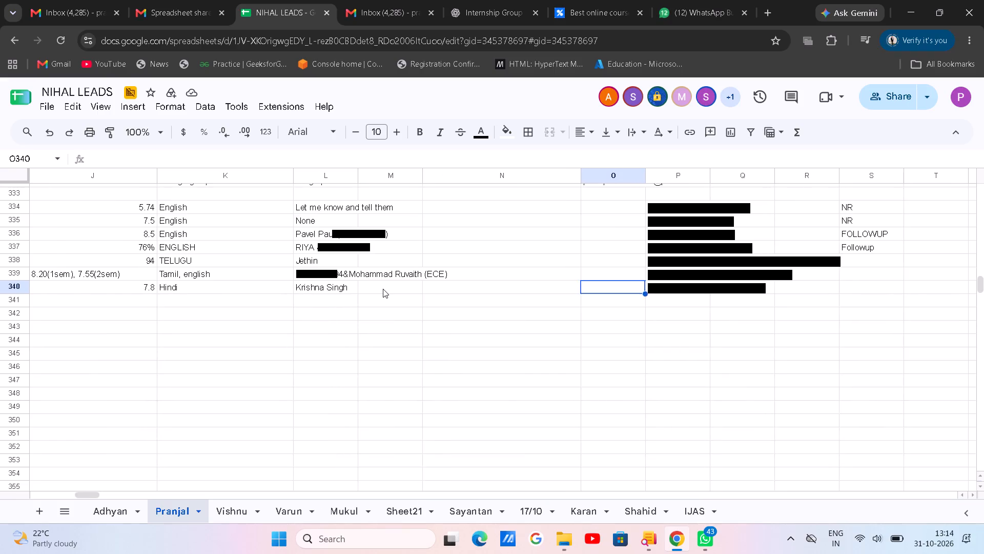
pyautogui.click(383, 289)
pyautogui.hscroll(2, 383, 289)
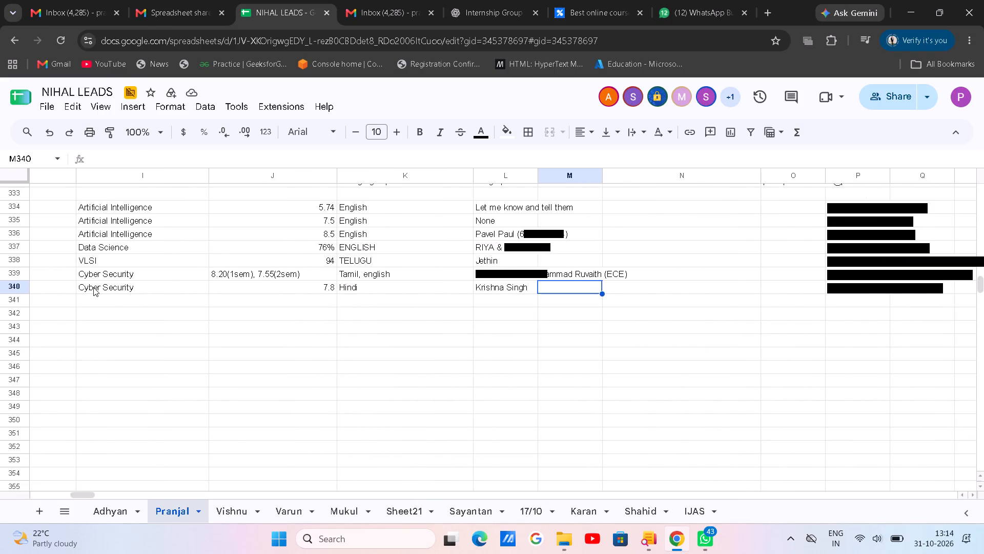
# Examine the row 340 lead's course, year, college and contact number in columns I back to D.
pyautogui.click(93, 287)
pyautogui.hscroll(3, 93, 287)
pyautogui.click(93, 287)
pyautogui.hscroll(3, 93, 287)
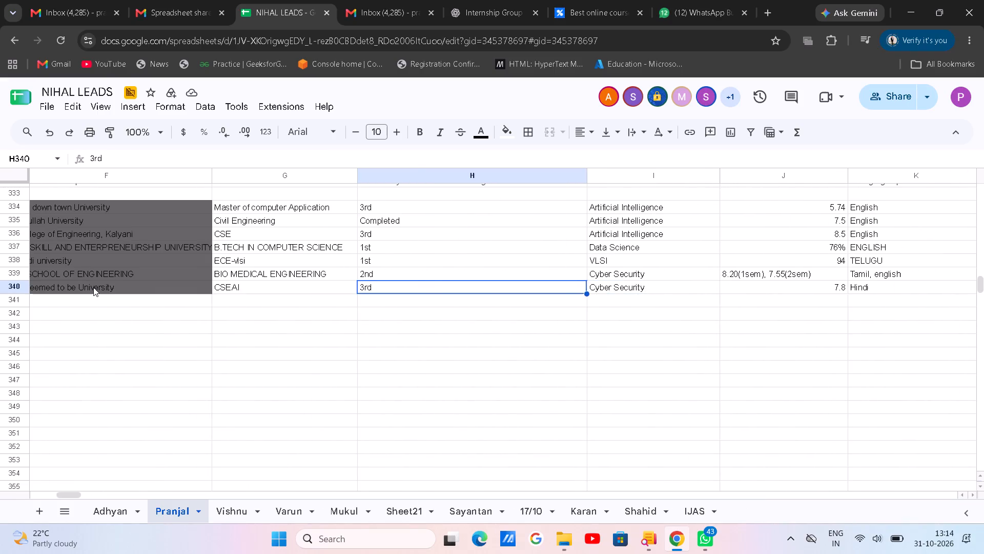
pyautogui.click(93, 287)
pyautogui.hscroll(5, 93, 287)
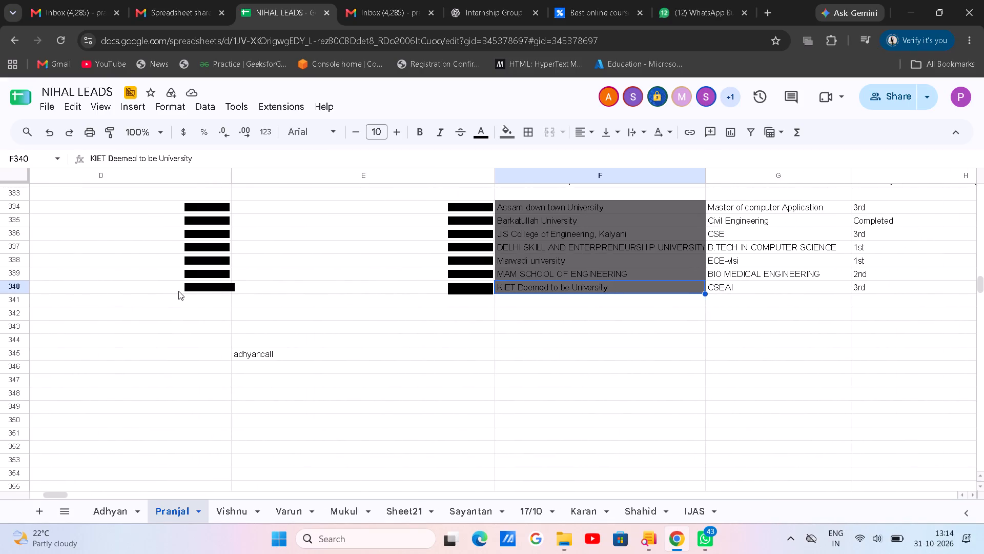
pyautogui.click(178, 291)
pyautogui.hscroll(10, 178, 291)
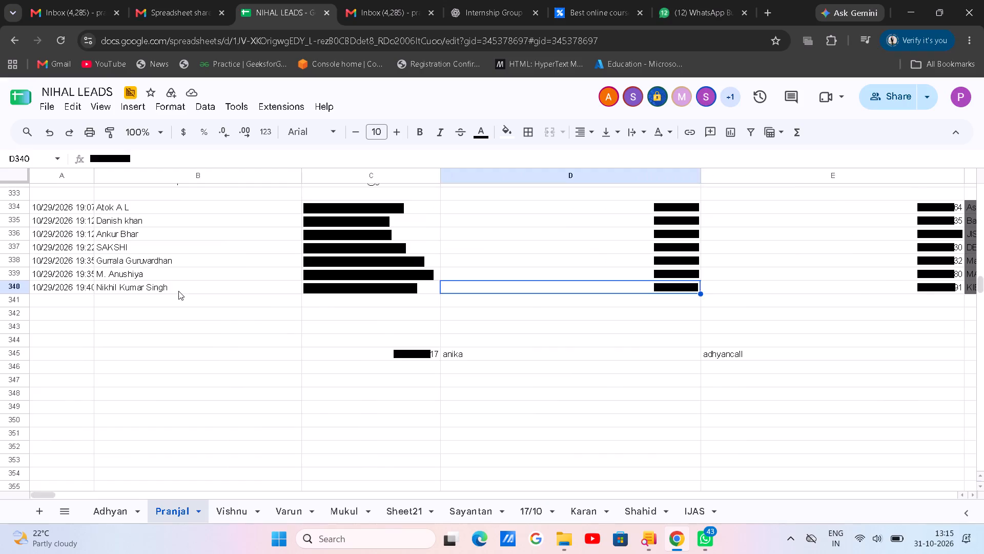
# Examine the row 340 lead's name and contact fields in columns B to D, and the remaining columns across to S.
pyautogui.click(178, 291)
pyautogui.click(338, 286)
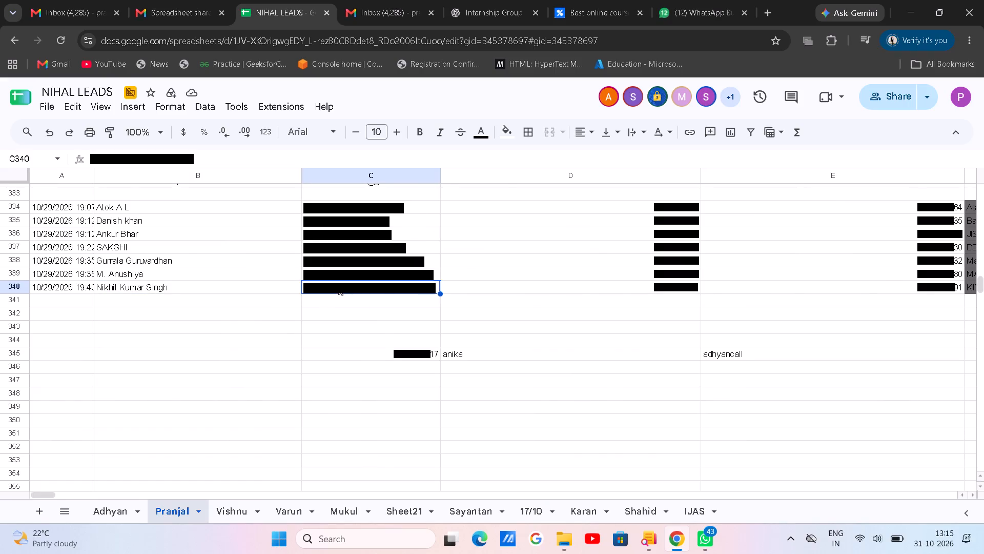
pyautogui.hscroll(-3, 338, 286)
pyautogui.click(405, 287)
pyautogui.hscroll(-3, 405, 287)
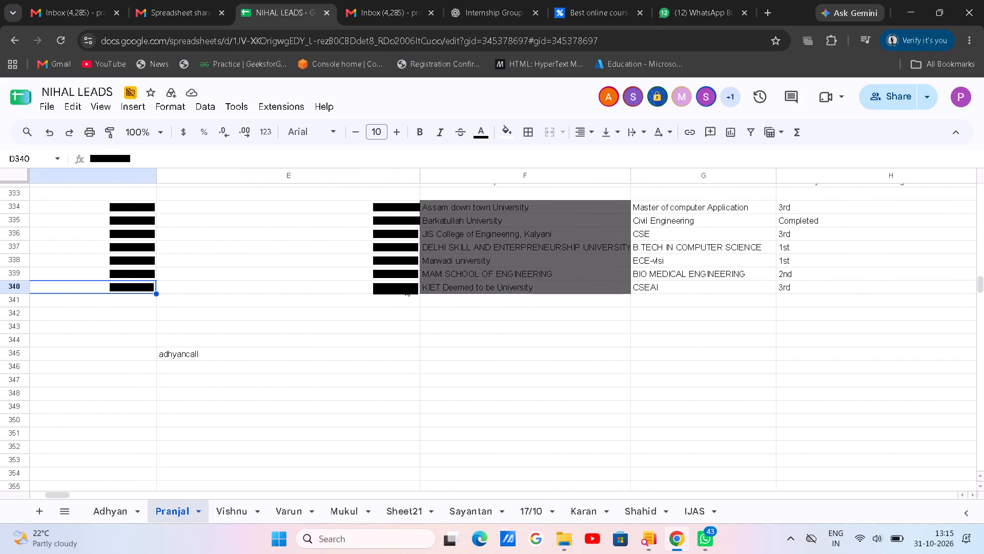
pyautogui.hscroll(-9, 405, 287)
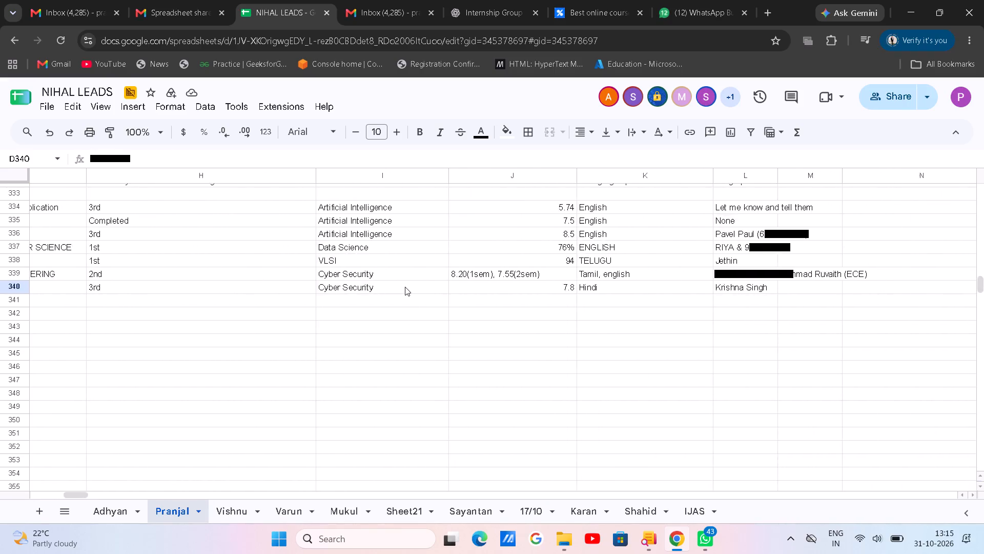
pyautogui.hscroll(-5, 405, 287)
pyautogui.hscroll(1, 405, 287)
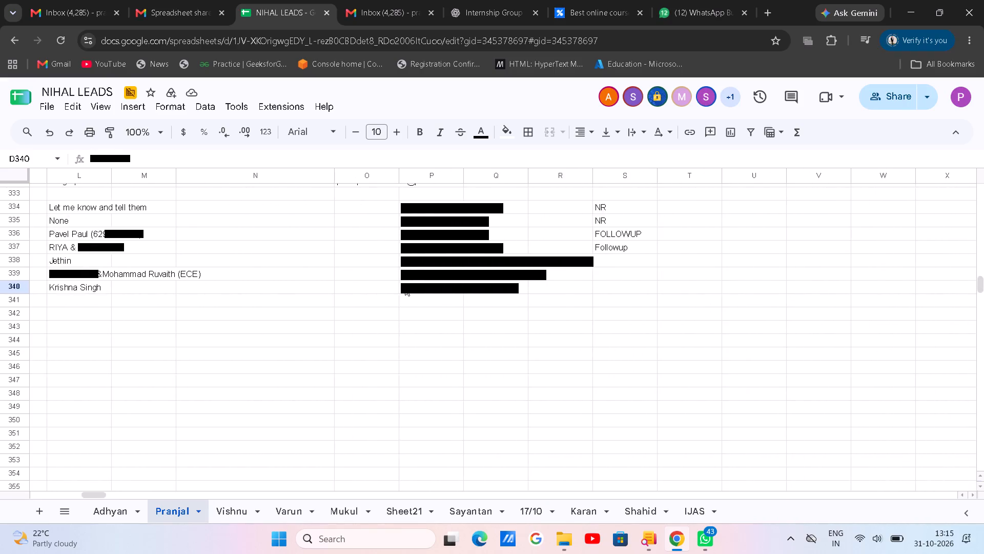
pyautogui.hscroll(6, 405, 287)
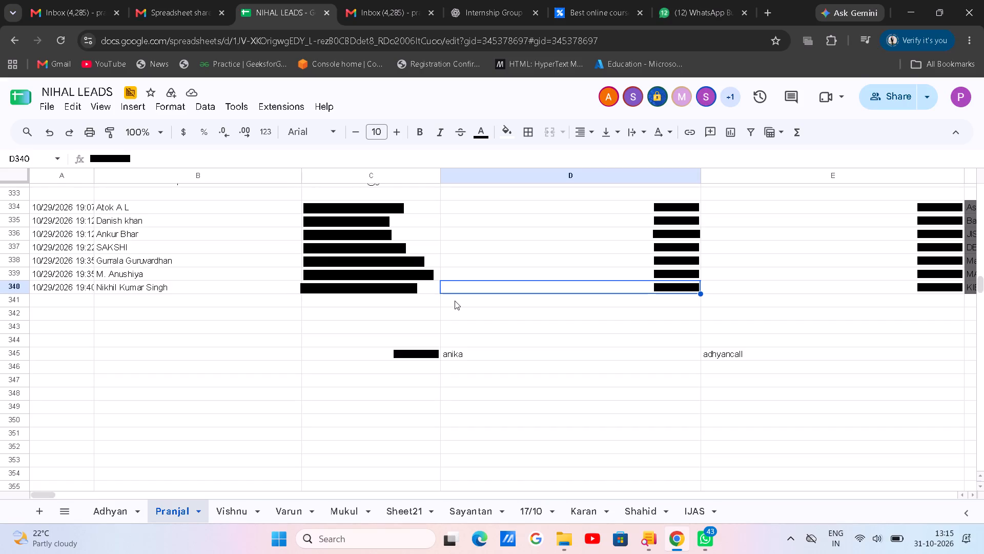
# Examine the row 339 lead's name and contact fields in columns B to D.
pyautogui.click(142, 275)
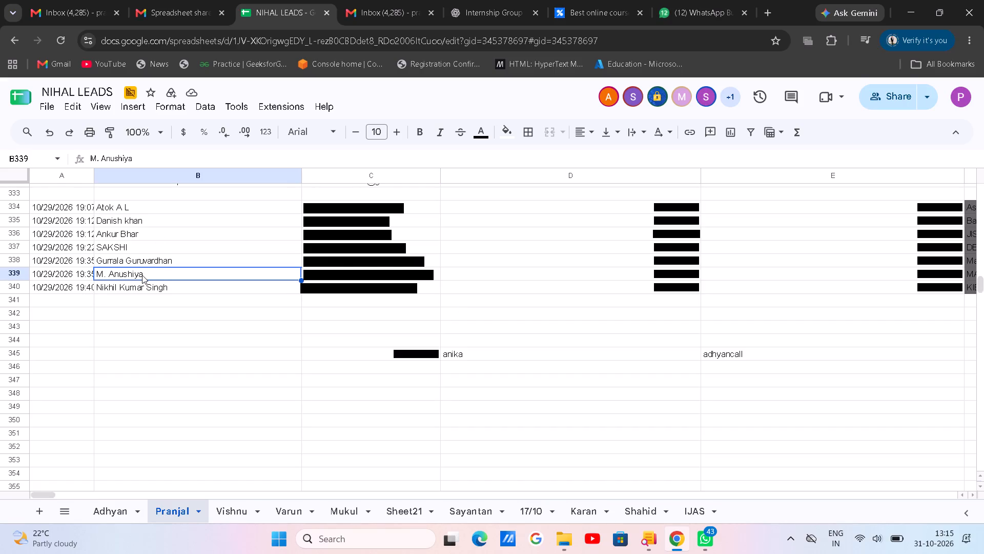
pyautogui.click(336, 272)
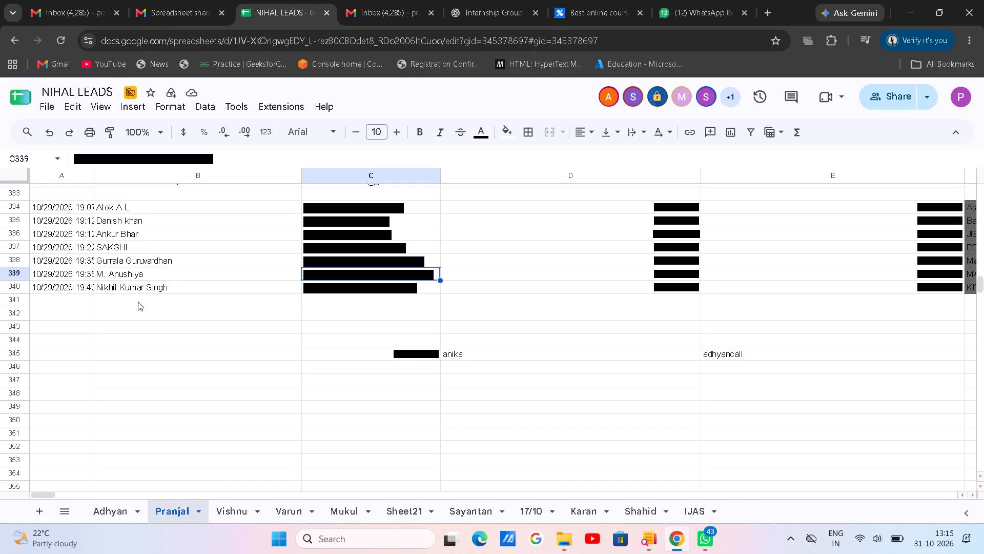
pyautogui.click(139, 277)
pyautogui.click(404, 278)
pyautogui.click(545, 281)
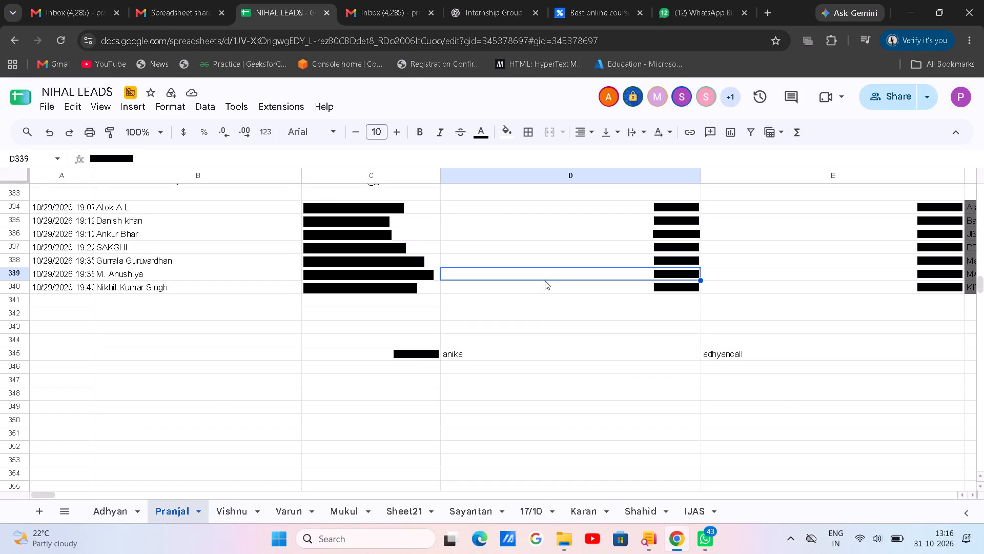
# Examine the row 339 lead's details across to the follow-up status in column S and the entry in column P.
pyautogui.hscroll(-6, 545, 281)
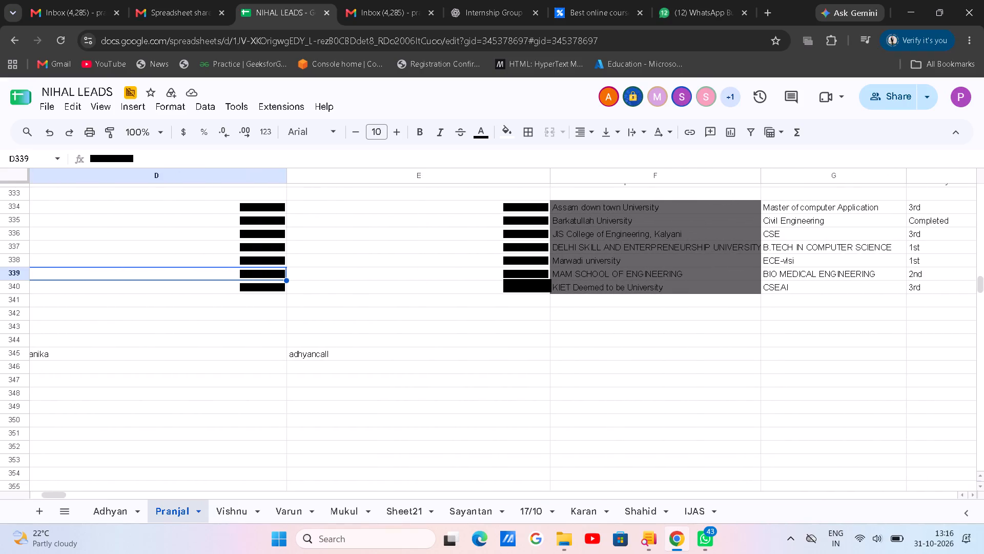
pyautogui.hscroll(-8, 545, 281)
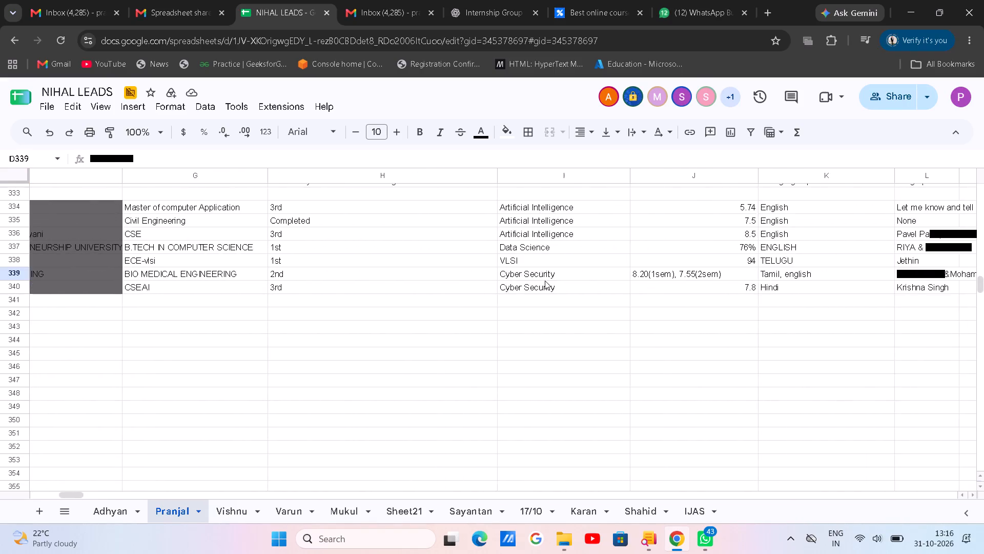
pyautogui.hscroll(-9, 545, 281)
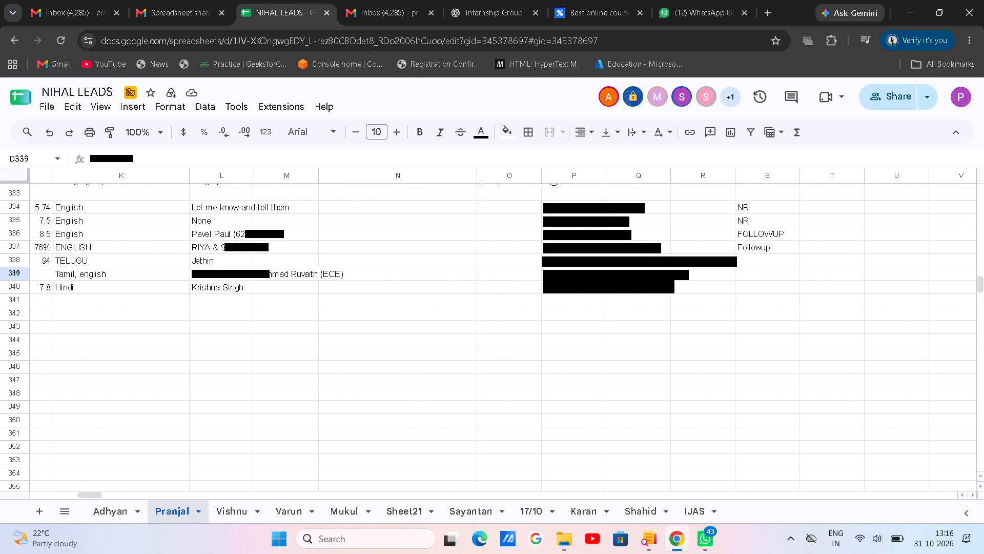
pyautogui.hscroll(-1, 545, 281)
pyautogui.click(737, 274)
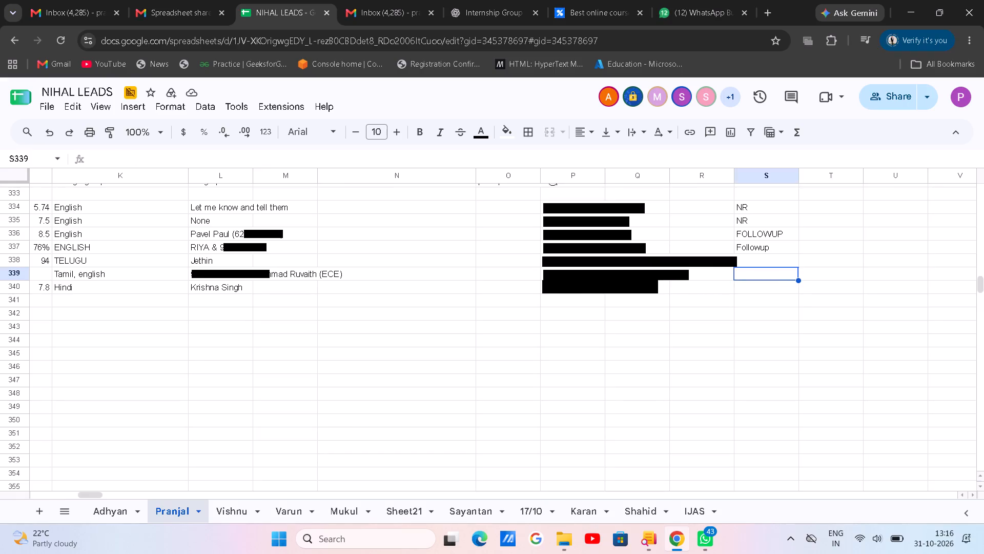
pyautogui.click(591, 272)
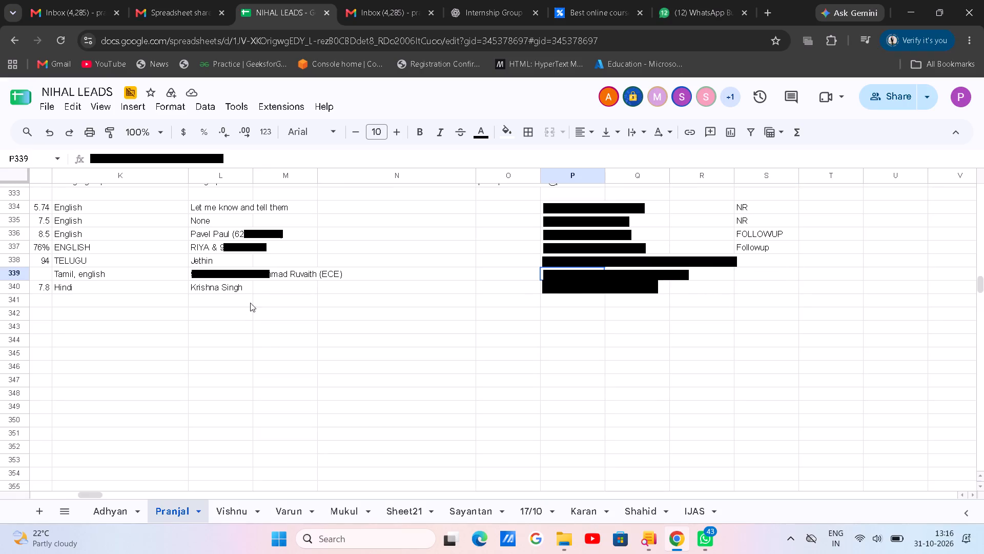
# Examine the row 339 lead's language, domain, year, branch and college from column M back to F.
pyautogui.click(264, 272)
pyautogui.hscroll(3, 264, 272)
pyautogui.click(264, 272)
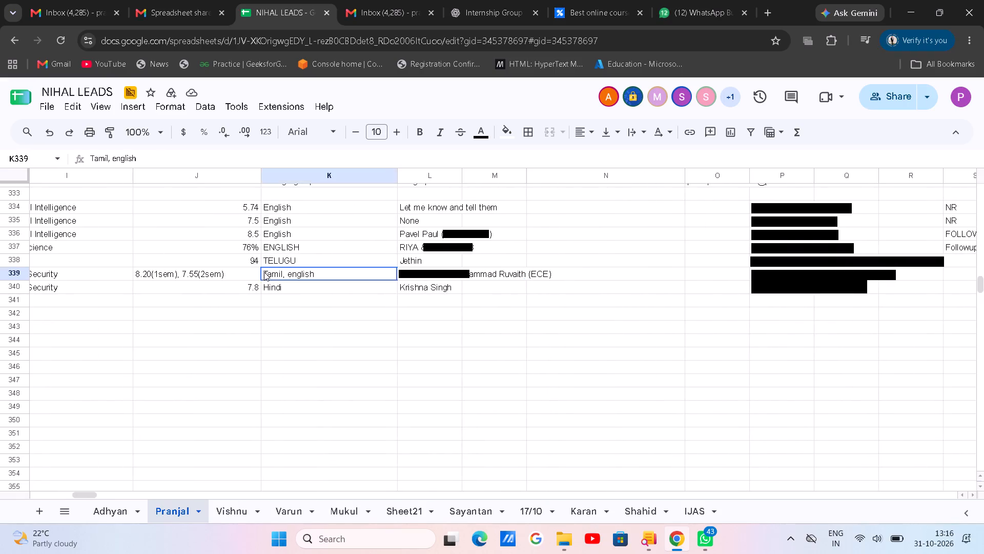
pyautogui.hscroll(2, 264, 272)
pyautogui.click(264, 272)
pyautogui.hscroll(4, 264, 272)
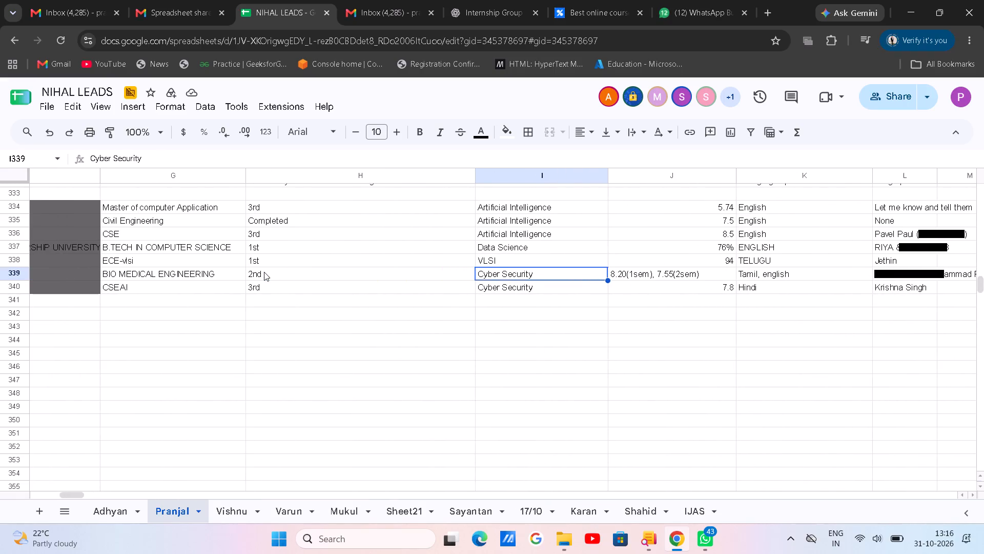
pyautogui.click(264, 272)
pyautogui.hscroll(2, 264, 272)
pyautogui.click(264, 272)
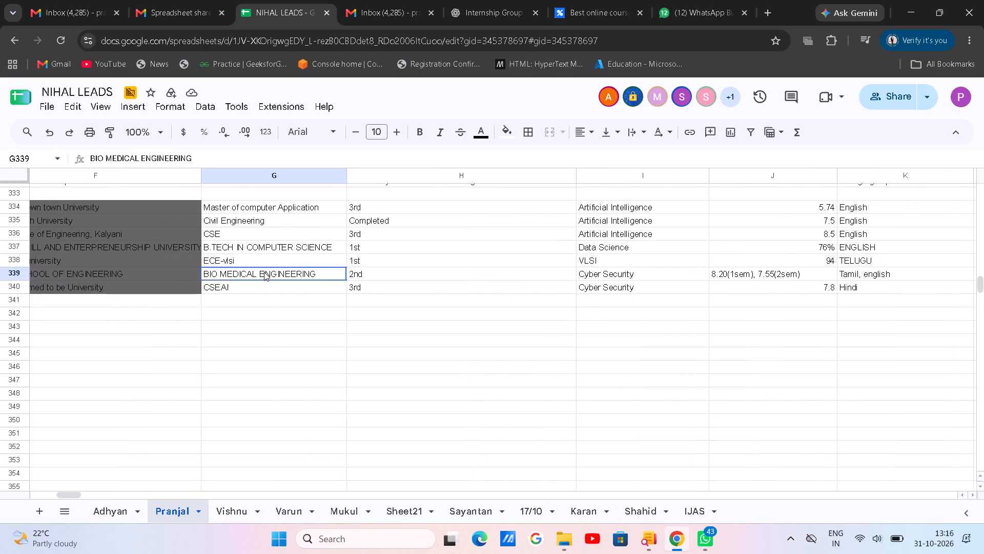
pyautogui.hscroll(1, 264, 272)
pyautogui.click(264, 272)
pyautogui.hscroll(2, 264, 272)
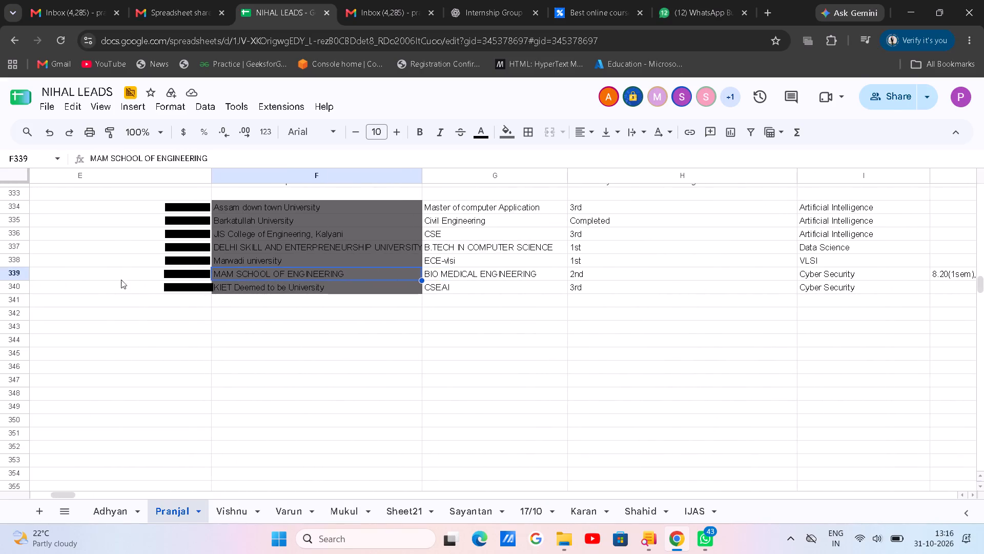
# Examine the row 339 lead's contact fields in columns E, C and D.
pyautogui.click(154, 269)
pyautogui.hscroll(8, 154, 269)
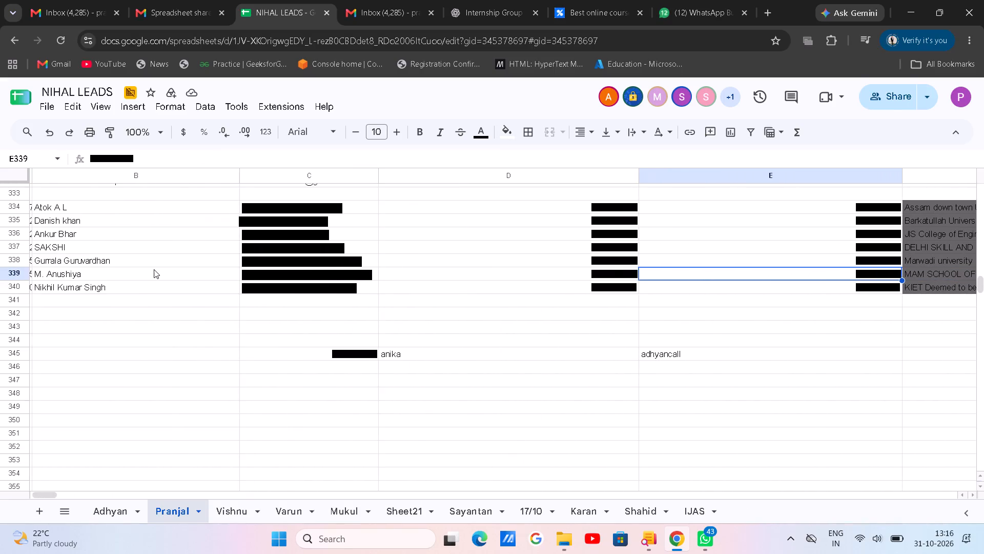
pyautogui.click(378, 273)
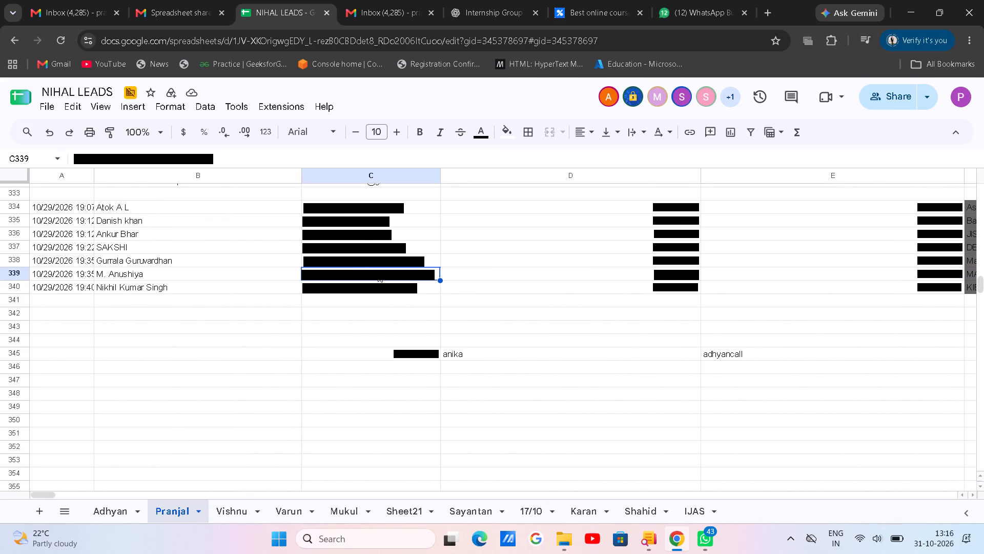
pyautogui.click(642, 270)
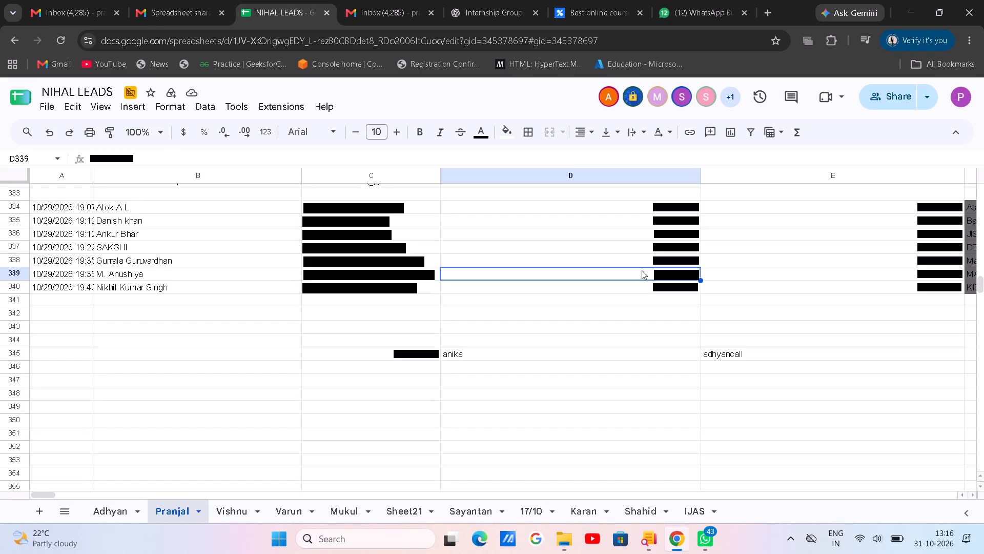
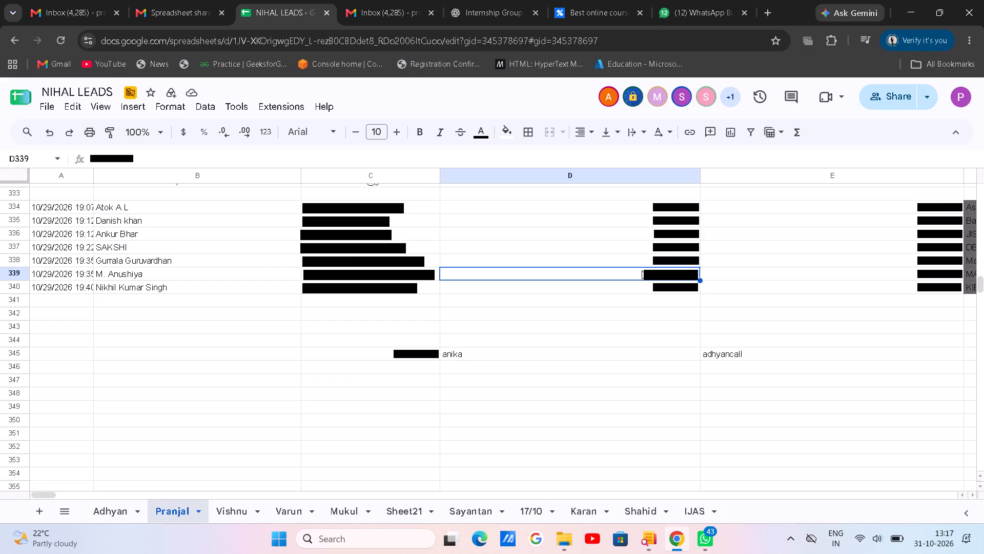
# Examine the row 340 lead's name and contact fields, and its details across to the follow-up status in column S.
pyautogui.click(127, 274)
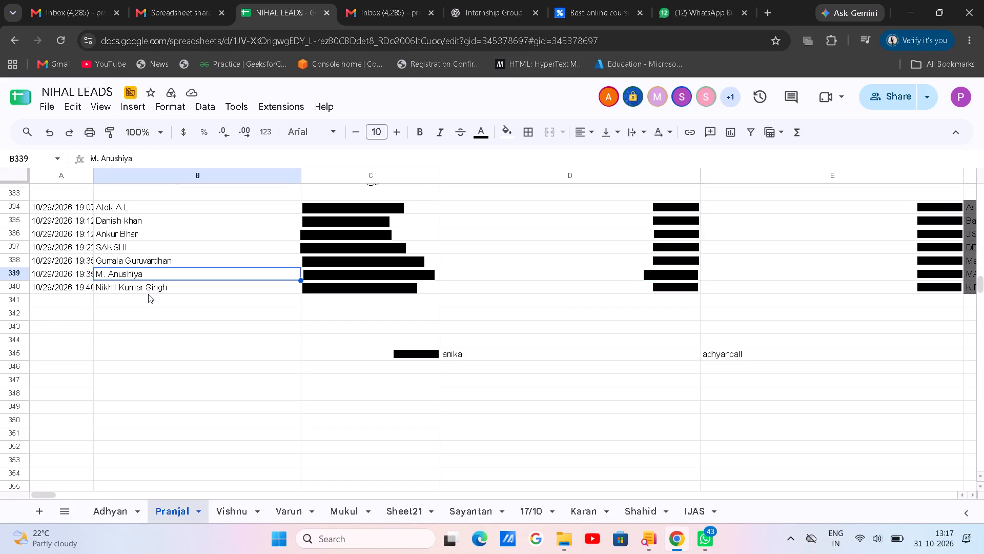
pyautogui.click(148, 293)
pyautogui.click(333, 290)
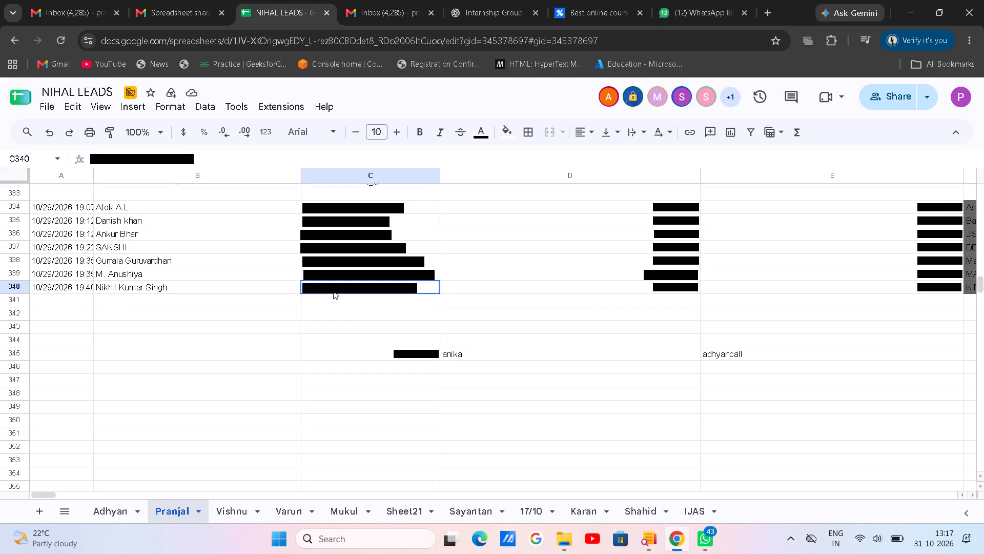
pyautogui.click(592, 288)
pyautogui.hscroll(-5, 592, 288)
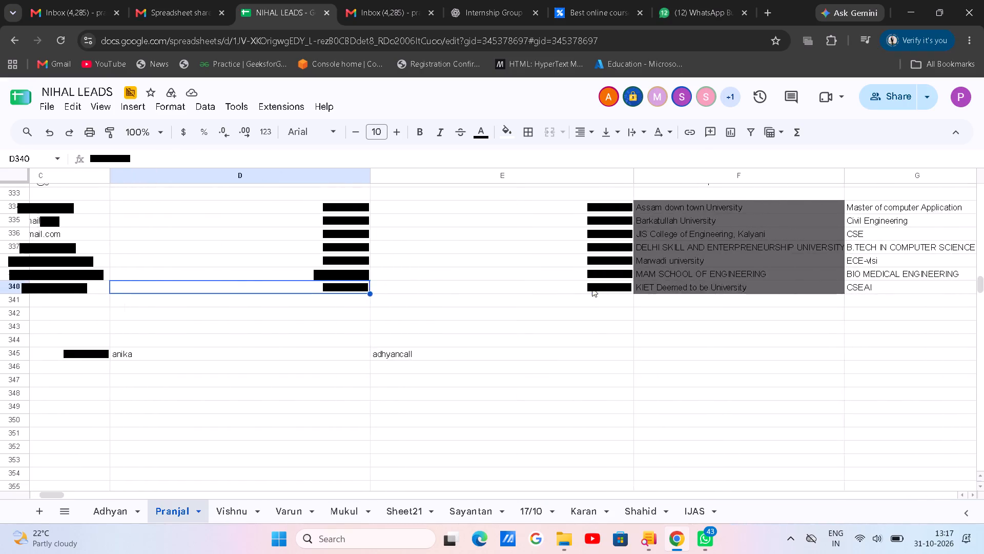
pyautogui.hscroll(-9, 592, 288)
pyautogui.hscroll(3, 592, 288)
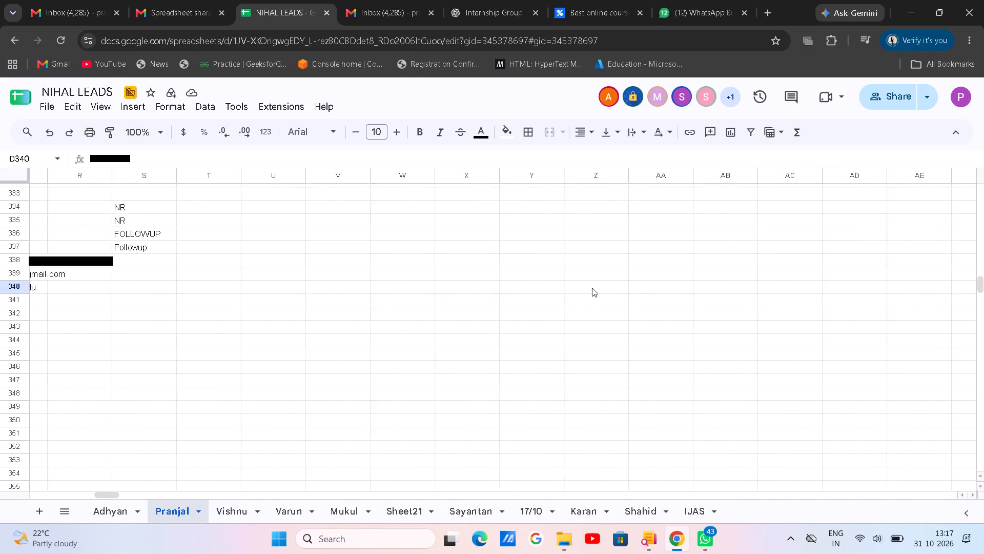
pyautogui.hscroll(5, 592, 288)
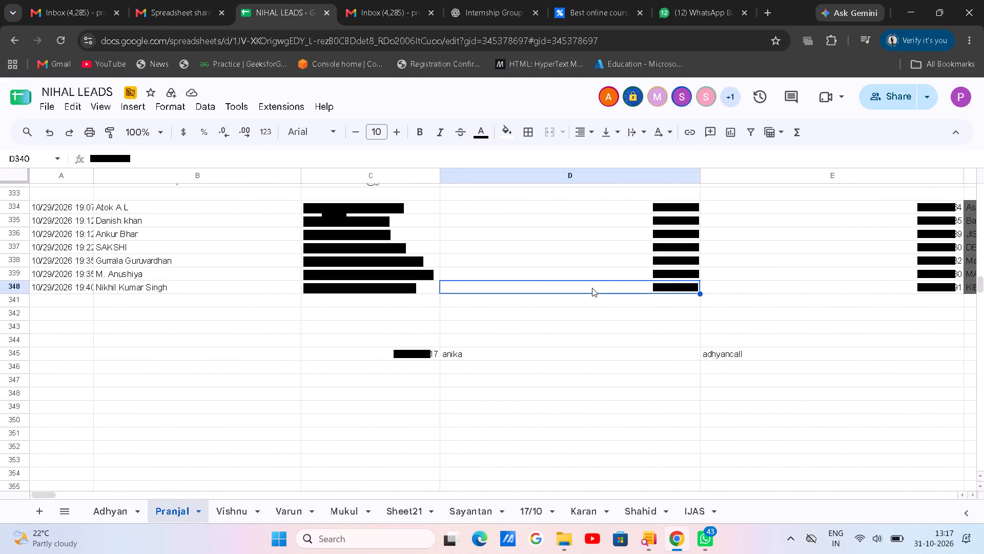
# Recheck the row 340 lead's contact entry in column D and its details across to column S and back.
pyautogui.hscroll(-1, 592, 288)
pyautogui.click(553, 292)
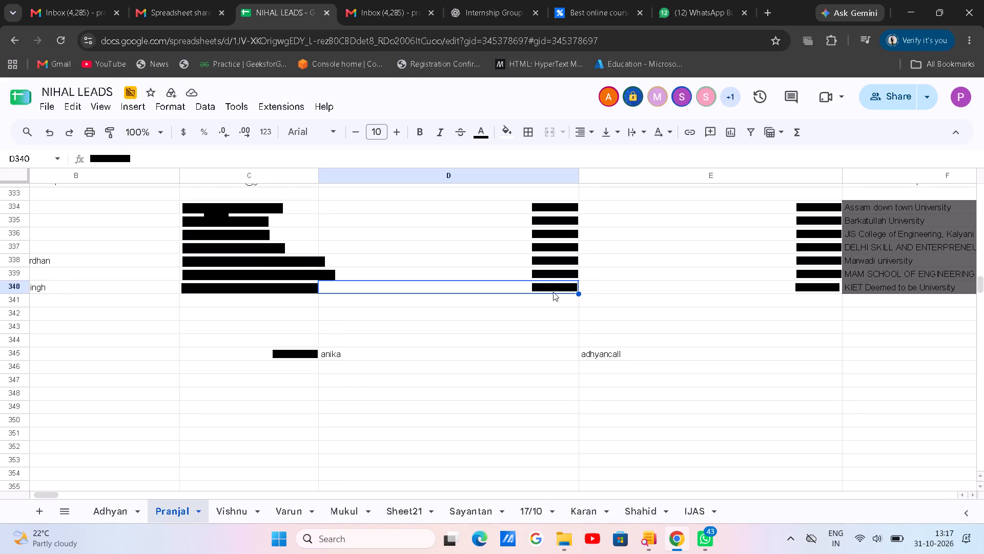
pyautogui.hscroll(7, 553, 292)
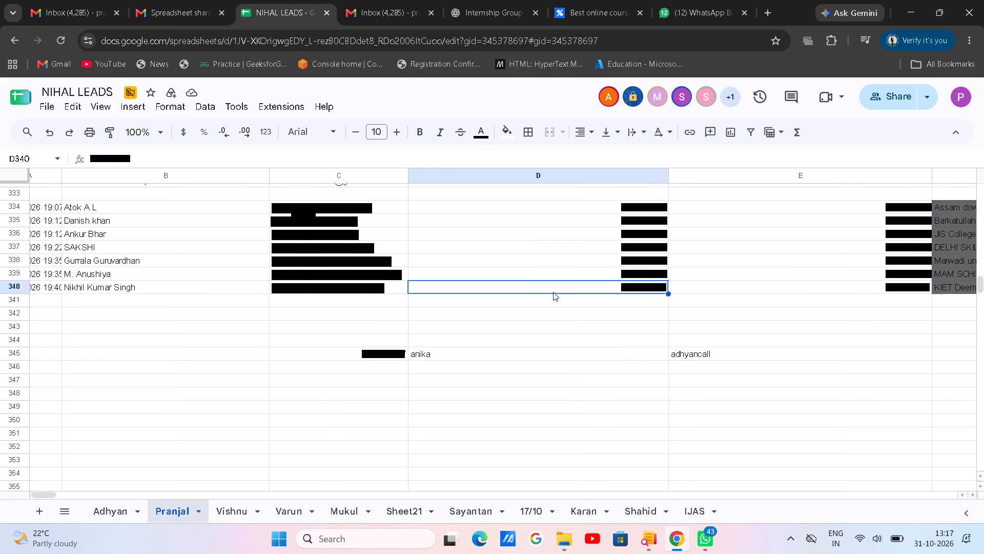
pyautogui.hscroll(-13, 553, 292)
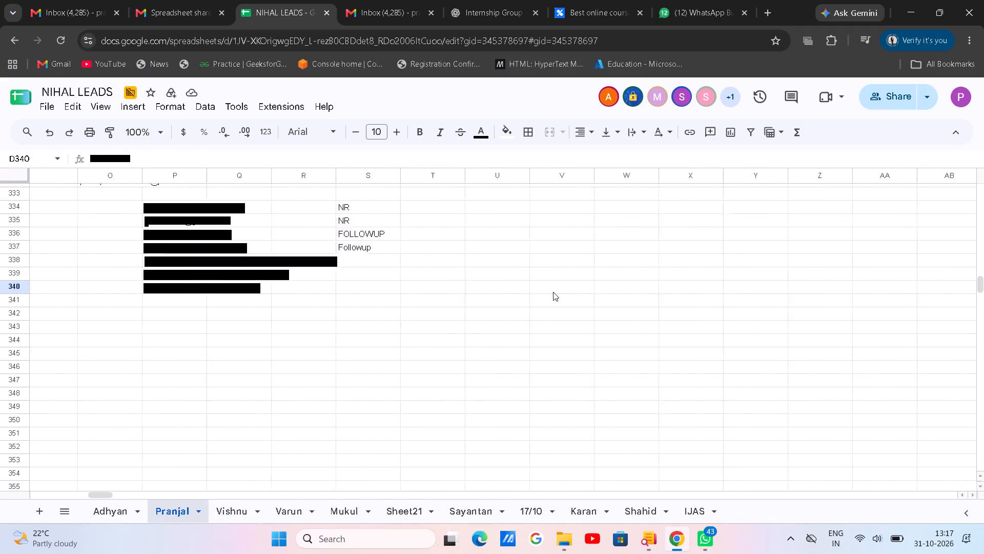
pyautogui.hscroll(12, 553, 292)
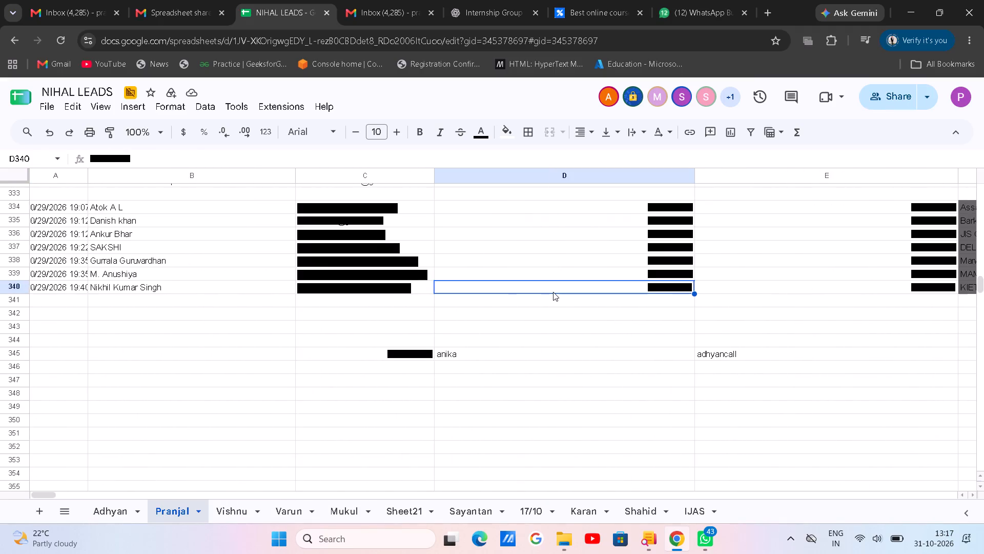
pyautogui.hscroll(2, 553, 292)
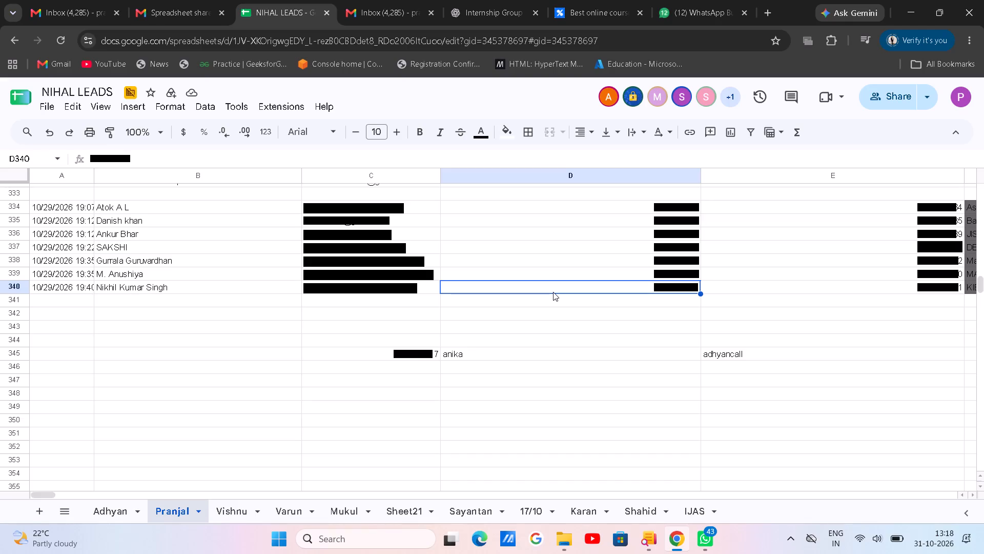
# Examine the row 338 lead's name, contact fields, college, branch and domain across to the follow-up status column.
pyautogui.click(197, 271)
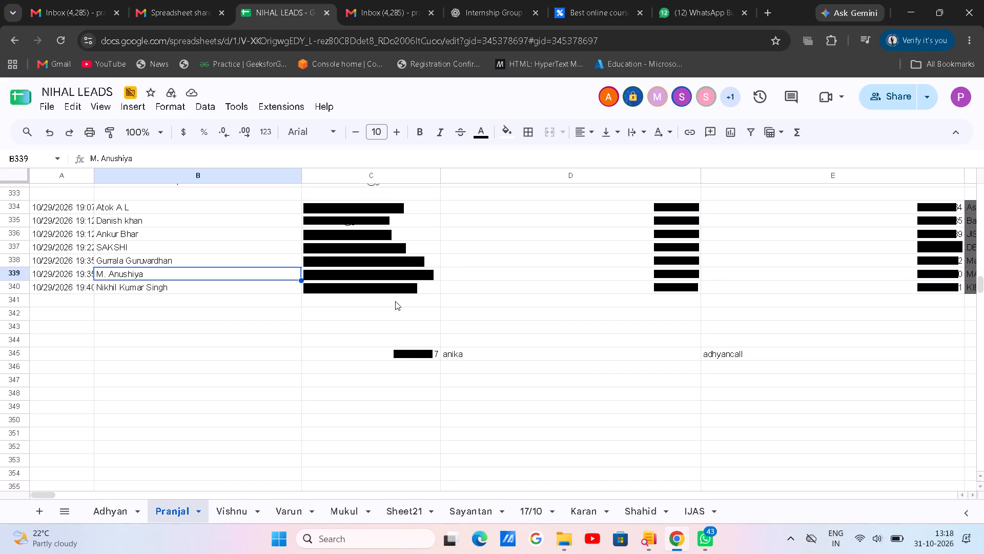
pyautogui.click(150, 259)
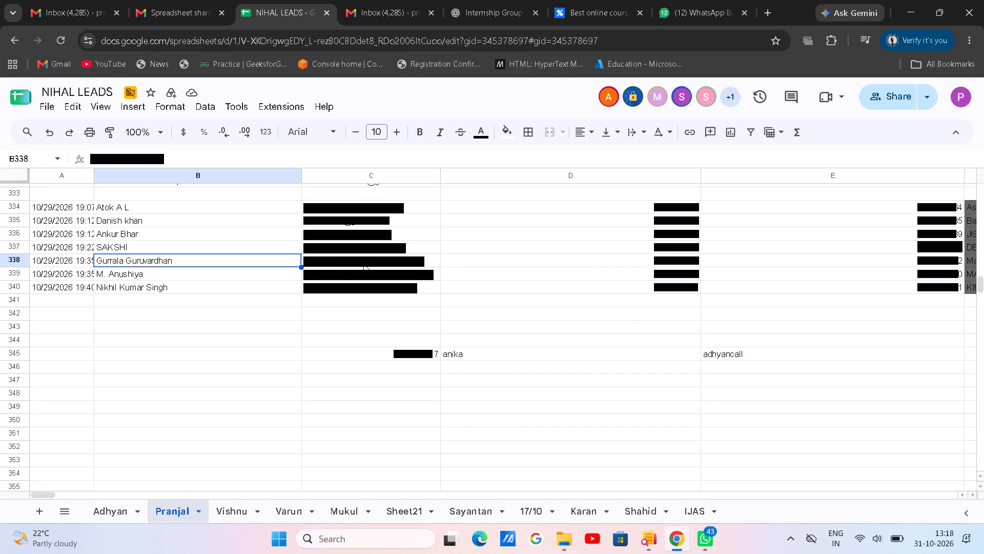
pyautogui.click(363, 264)
pyautogui.hscroll(-2, 363, 264)
pyautogui.click(455, 256)
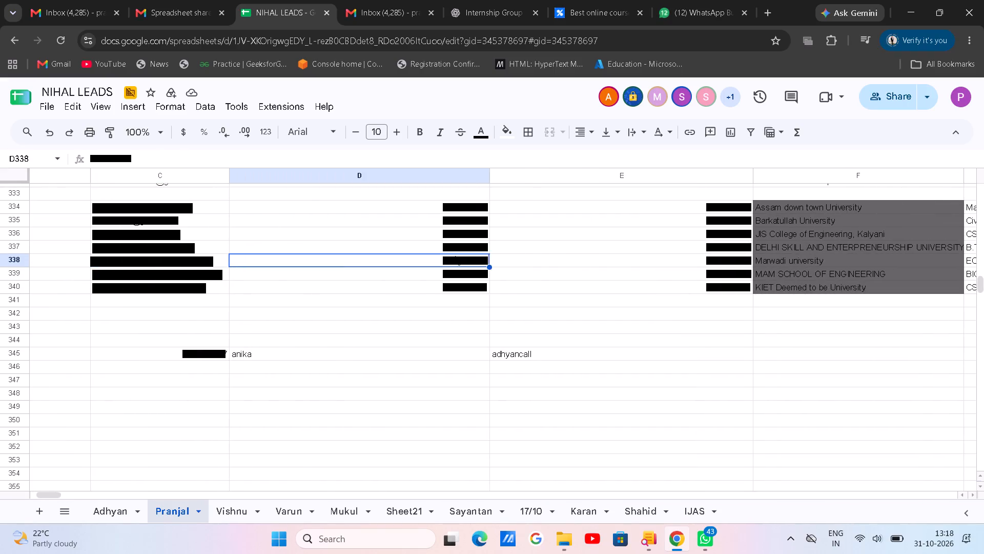
pyautogui.hscroll(-2, 455, 256)
pyautogui.hscroll(-6, 521, 262)
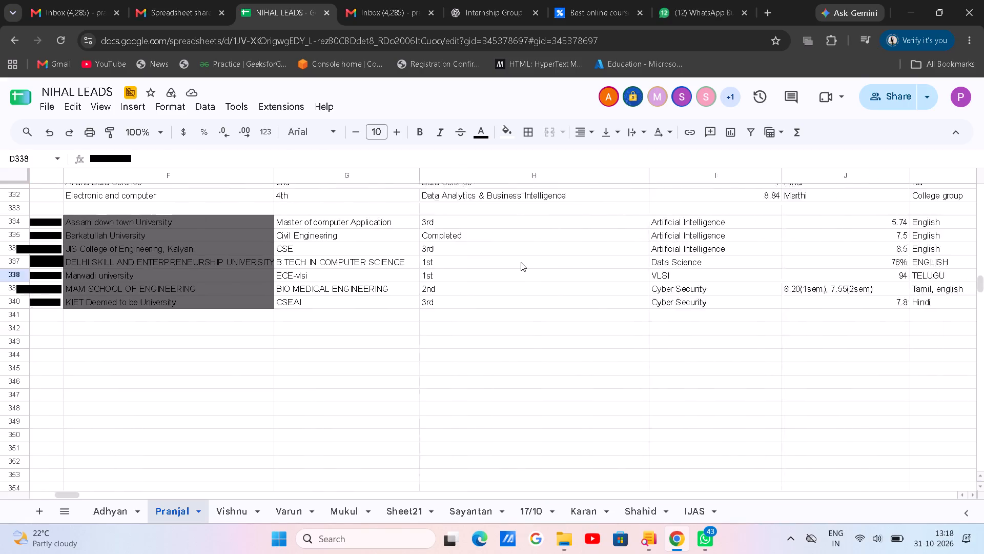
pyautogui.hscroll(-5, 521, 262)
pyautogui.hscroll(4, 521, 262)
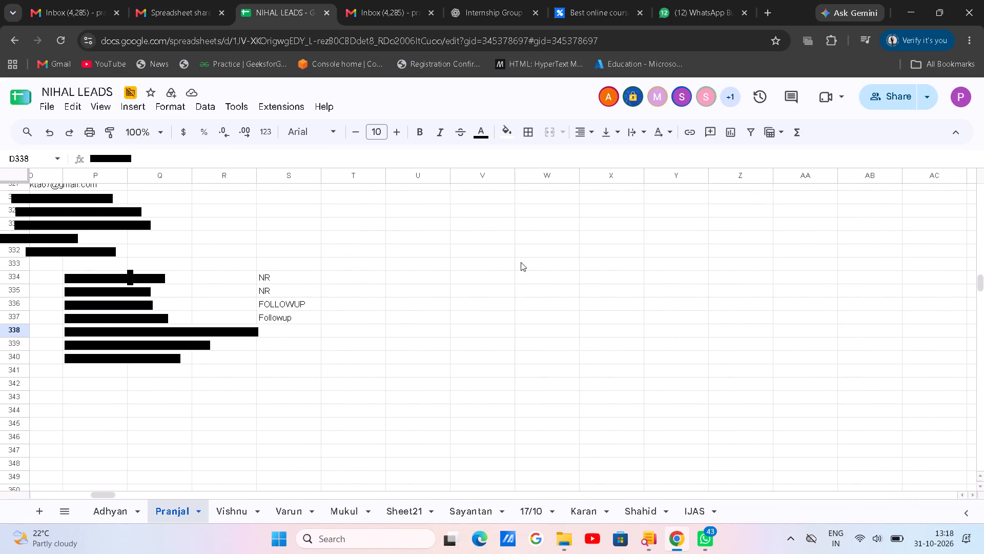
# Fill the entire row 336, the lead with status FOLLOWUP in column S, with yellow.
pyautogui.click(281, 304)
pyautogui.hscroll(5, 281, 304)
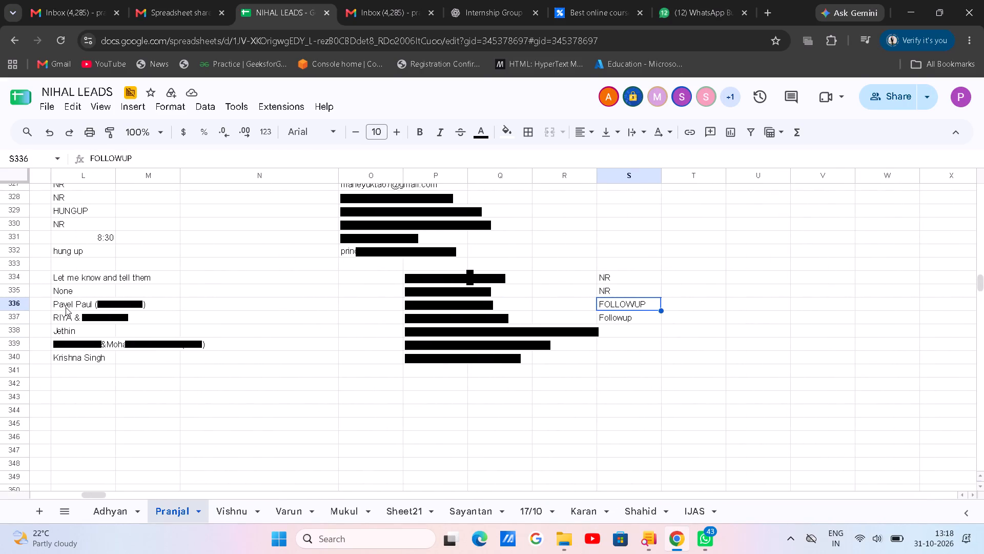
pyautogui.click(15, 302)
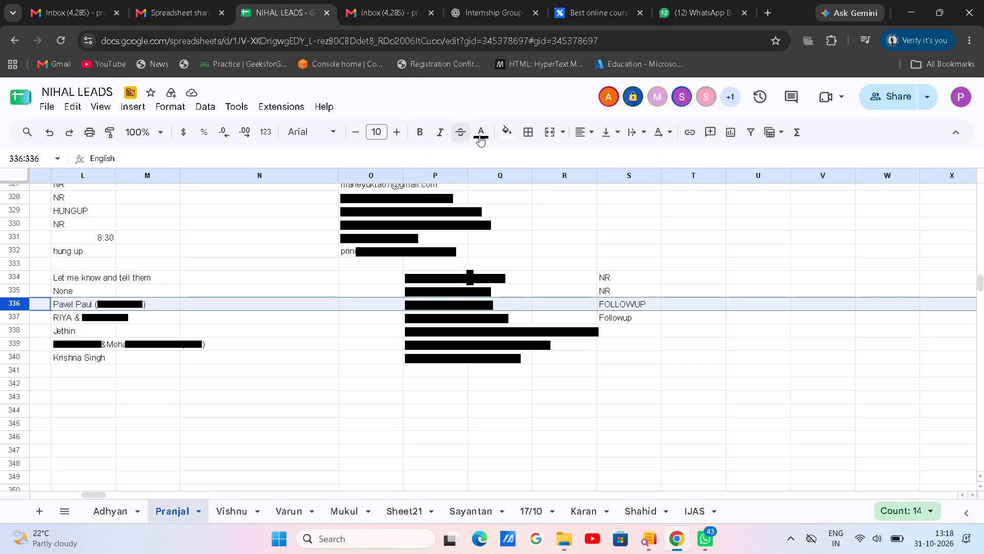
pyautogui.click(516, 130)
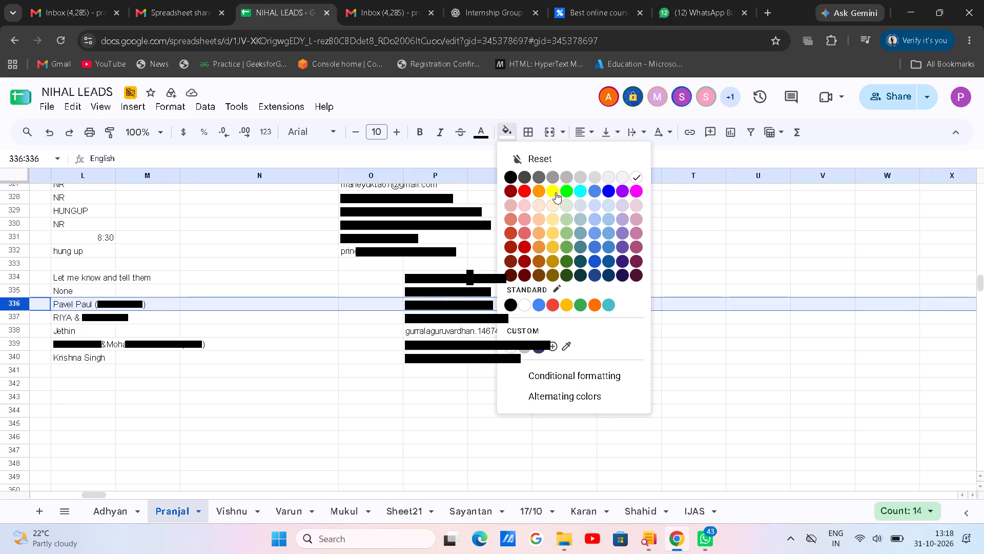
pyautogui.click(556, 193)
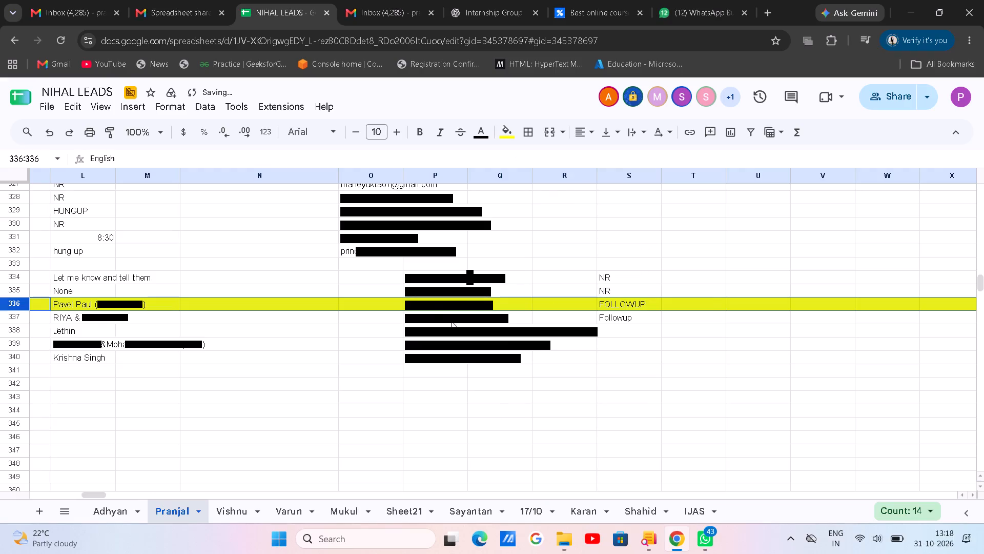
# Fill the entire row 337, the lead with status Followup in column S, with yellow.
pyautogui.click(607, 318)
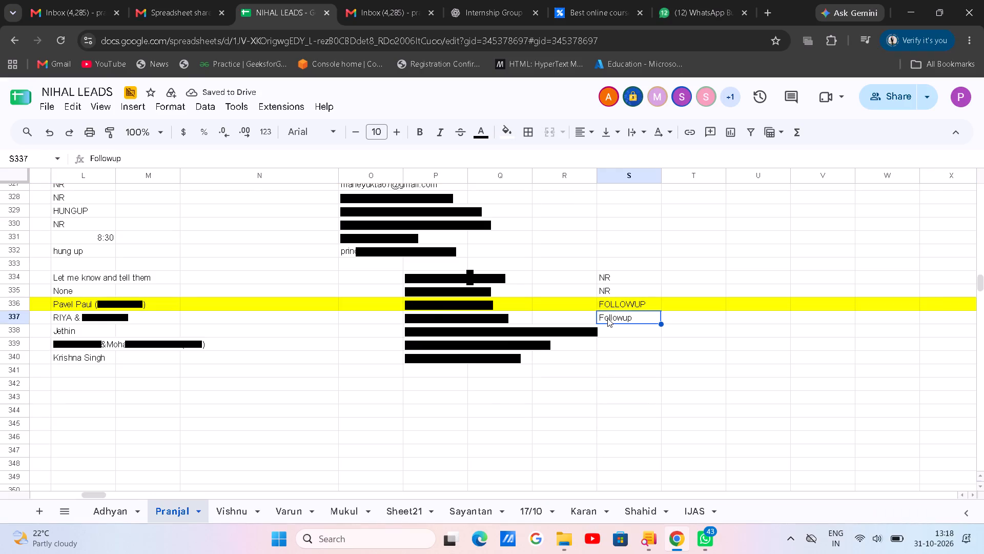
pyautogui.click(534, 322)
pyautogui.hscroll(1, 534, 322)
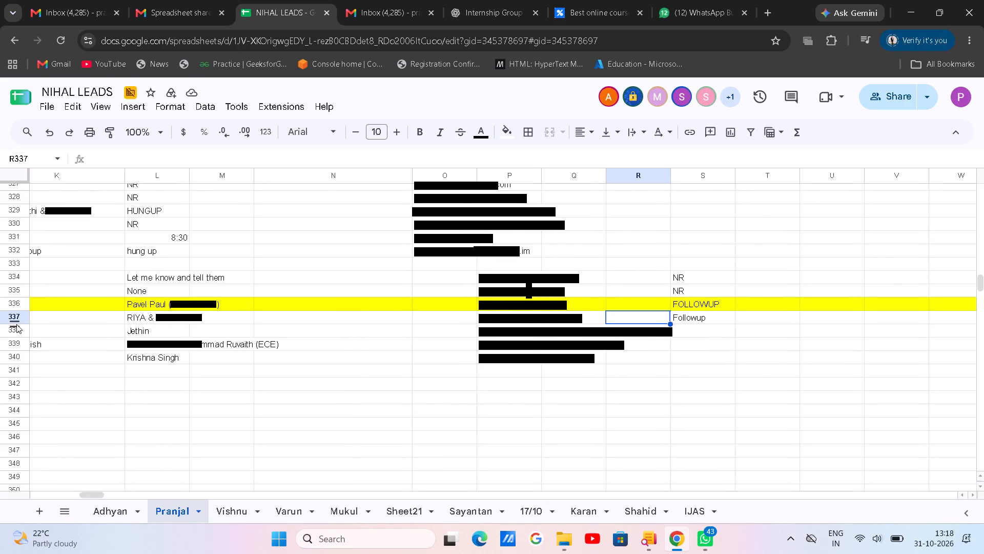
pyautogui.click(16, 319)
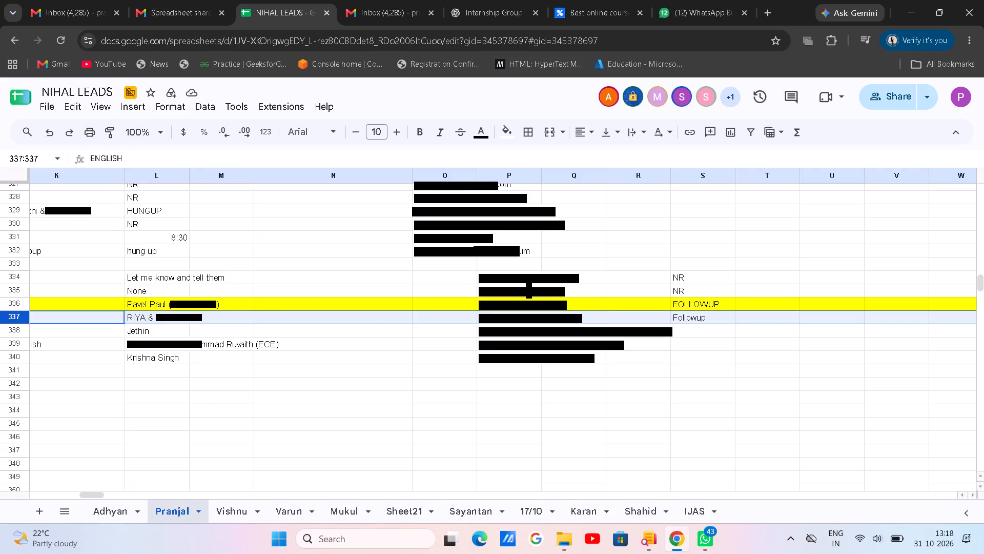
pyautogui.click(506, 125)
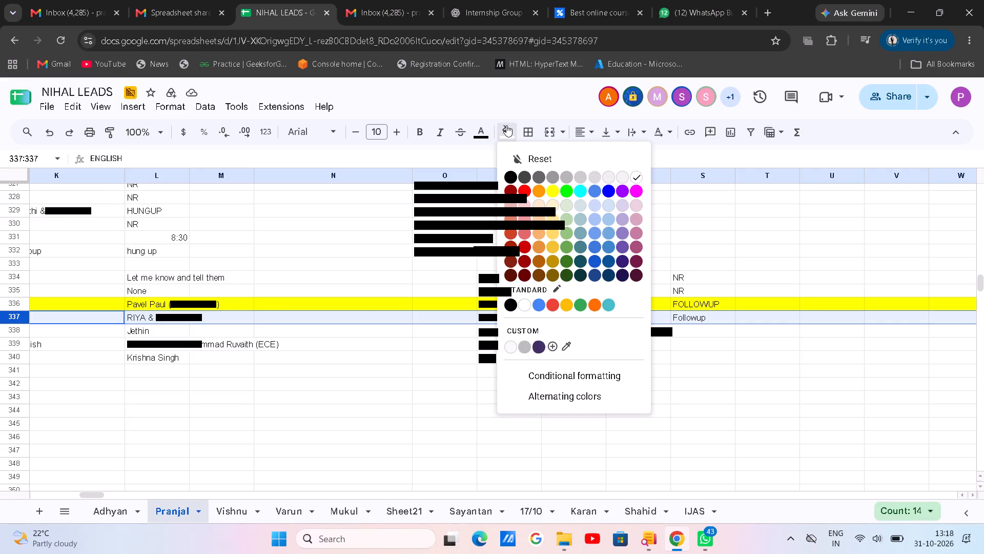
pyautogui.click(554, 190)
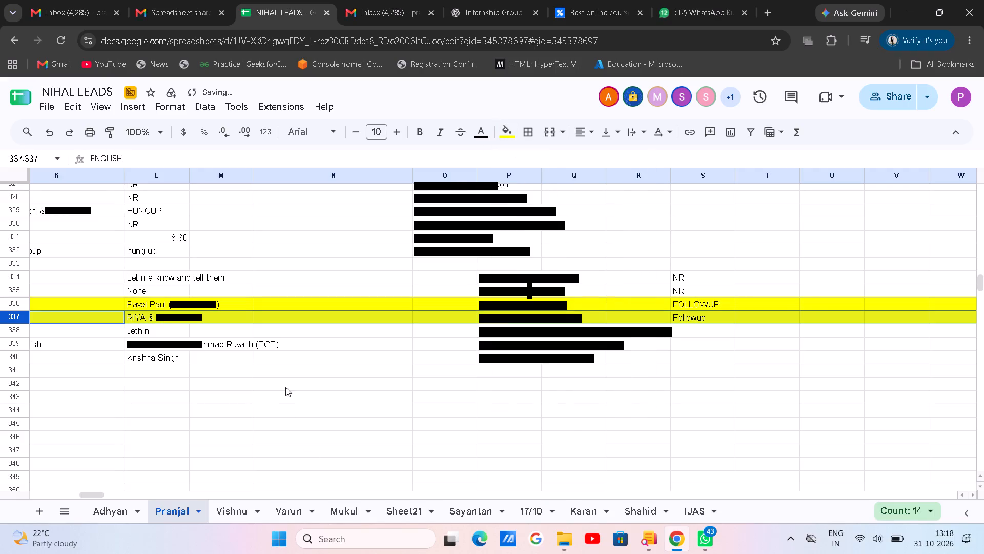
# Look back through the earlier lead blocks above row 337, checking names and statuses in columns A and B.
pyautogui.hscroll(1, 349, 404)
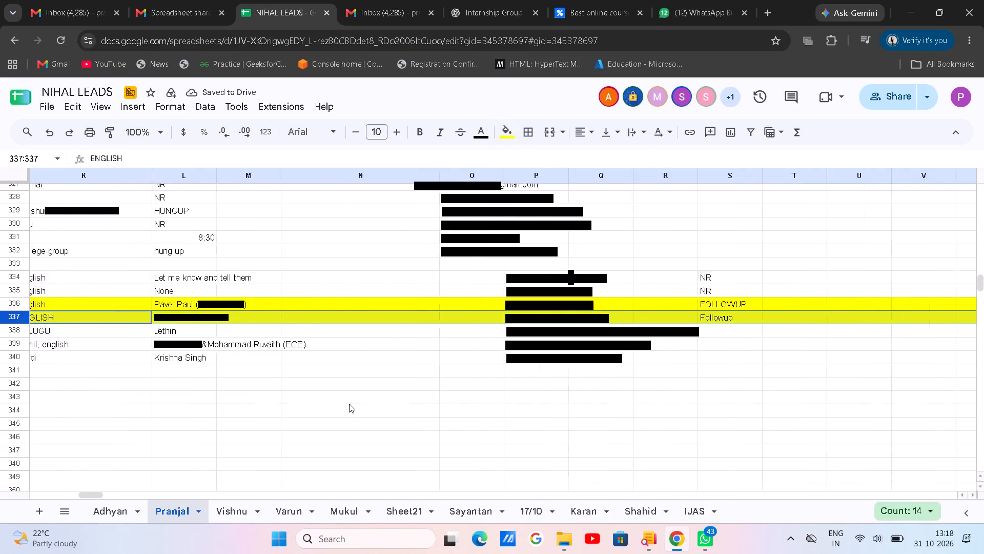
pyautogui.hscroll(11, 349, 404)
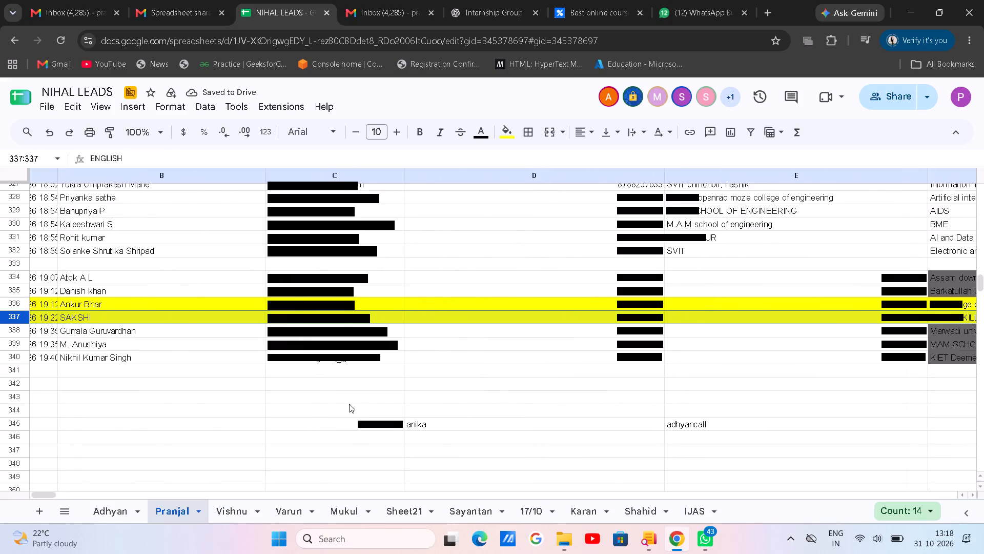
pyautogui.hscroll(2, 349, 404)
pyautogui.scroll(3, 349, 404)
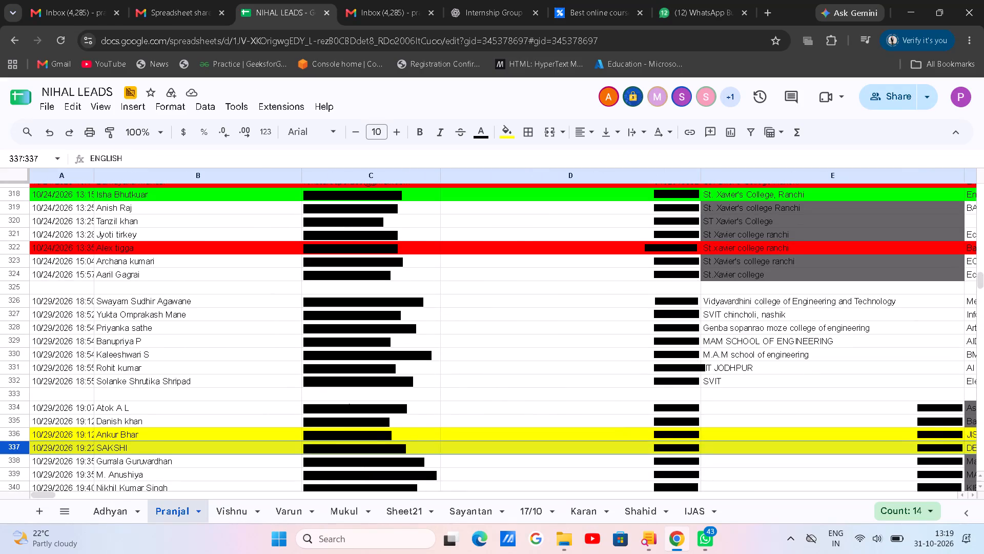
pyautogui.scroll(-5, 349, 404)
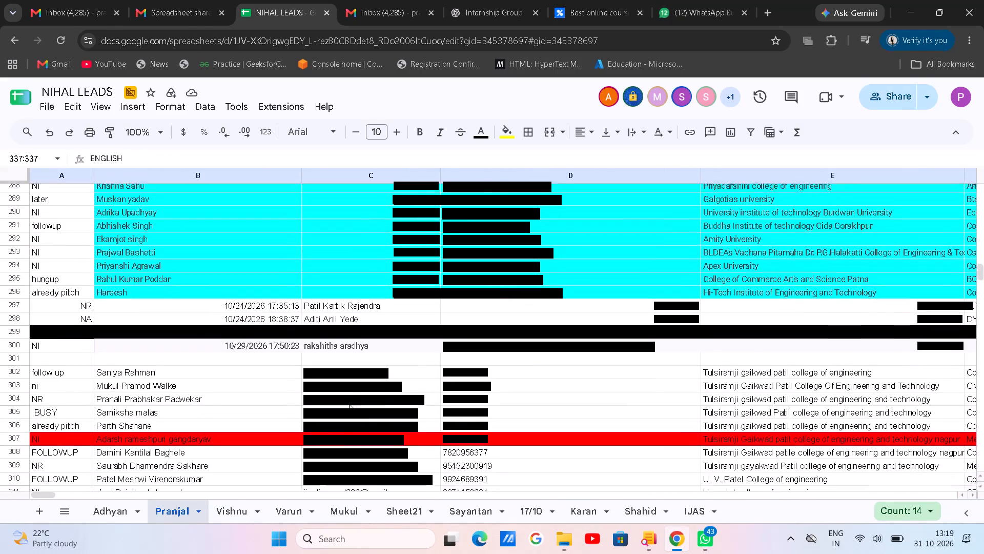
pyautogui.scroll(-6, 349, 404)
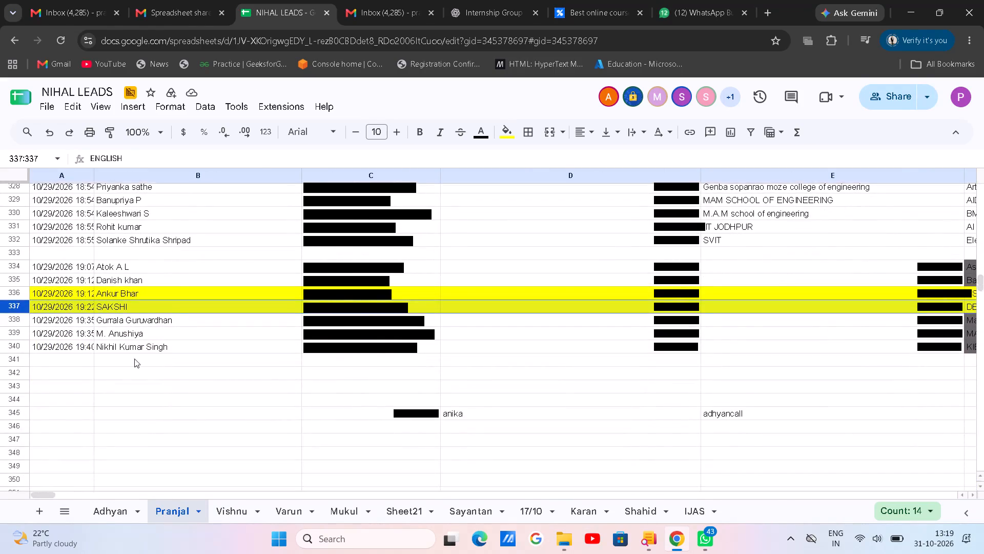
pyautogui.scroll(8, 97, 255)
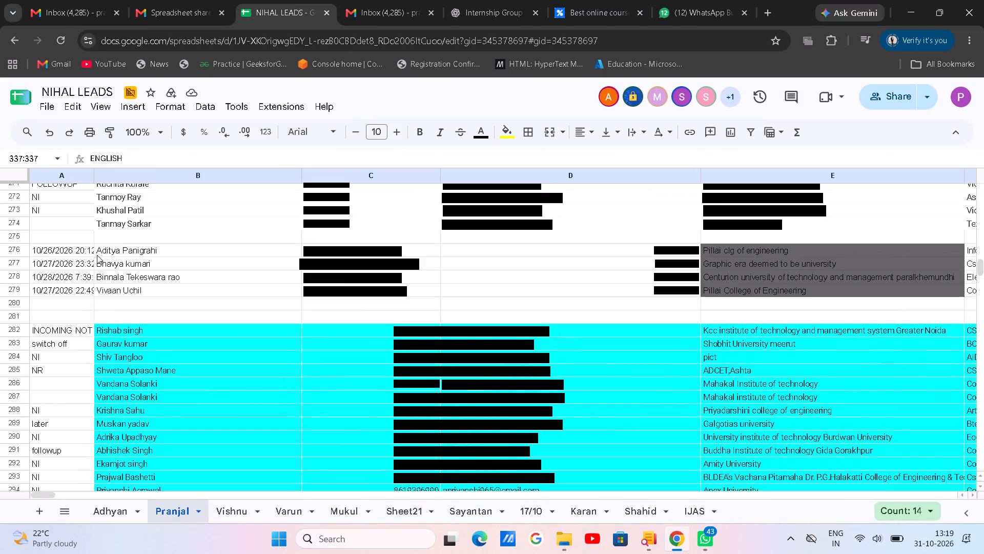
pyautogui.scroll(-1, 97, 255)
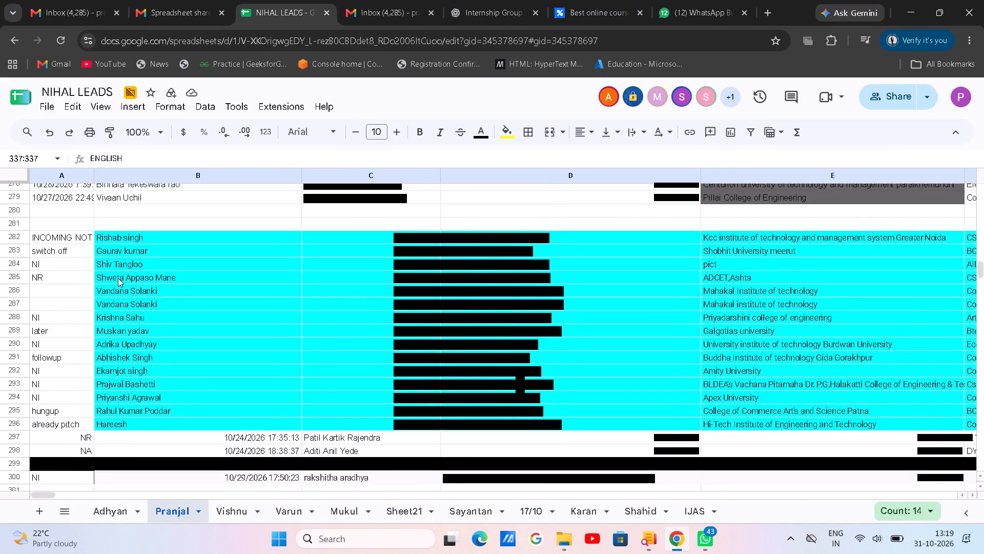
# Examine the names and column C contact entries of the row 285 NR lead and the row 291 followup lead.
pyautogui.click(118, 278)
pyautogui.click(403, 276)
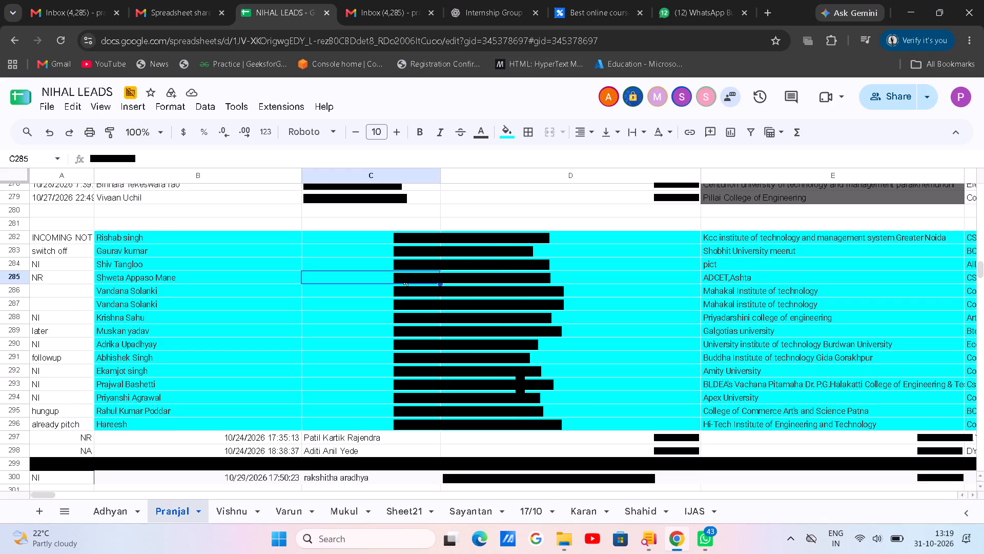
pyautogui.click(120, 283)
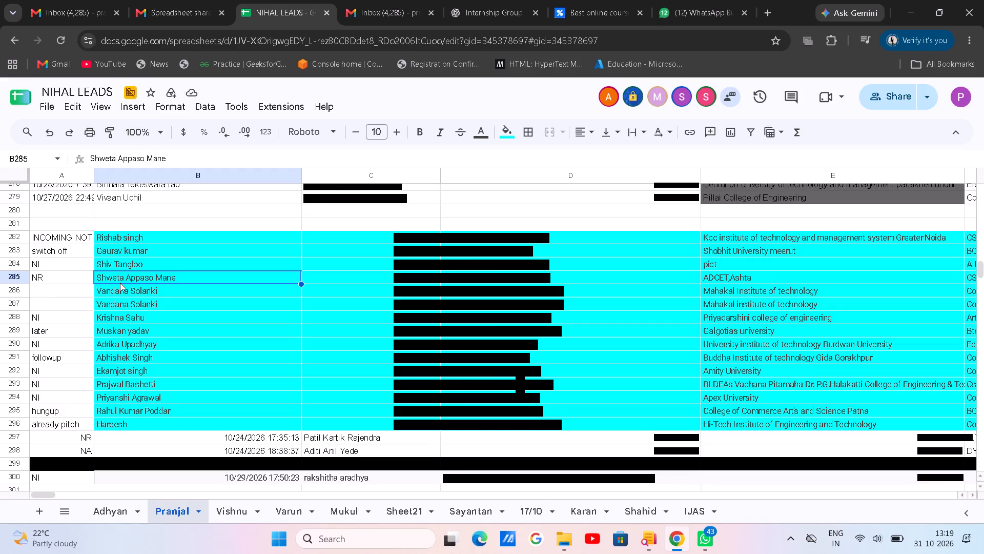
pyautogui.click(170, 355)
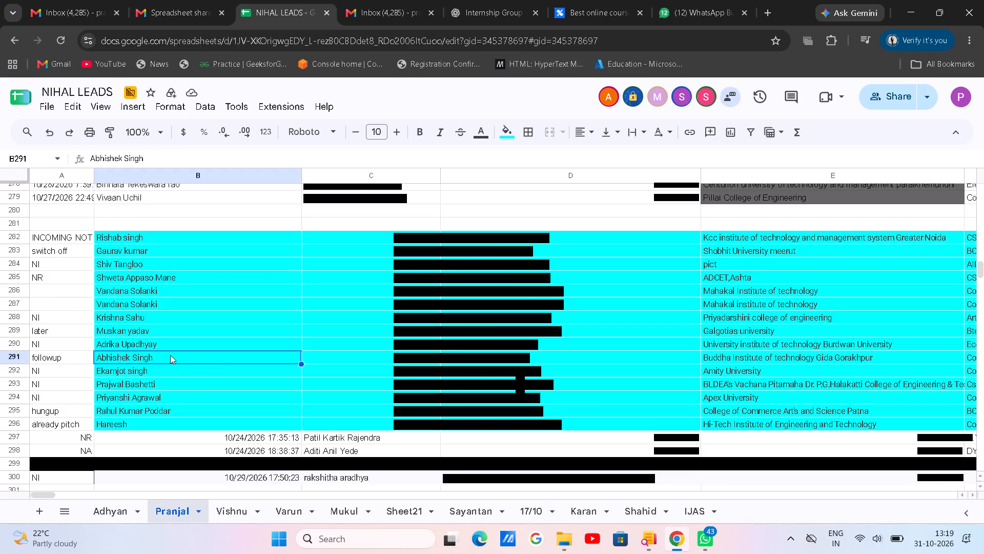
pyautogui.click(401, 358)
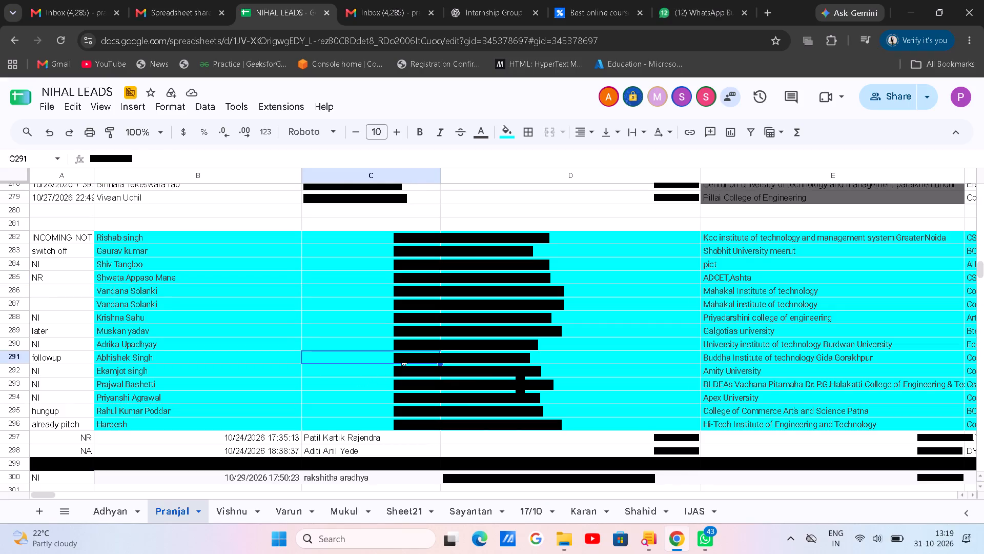
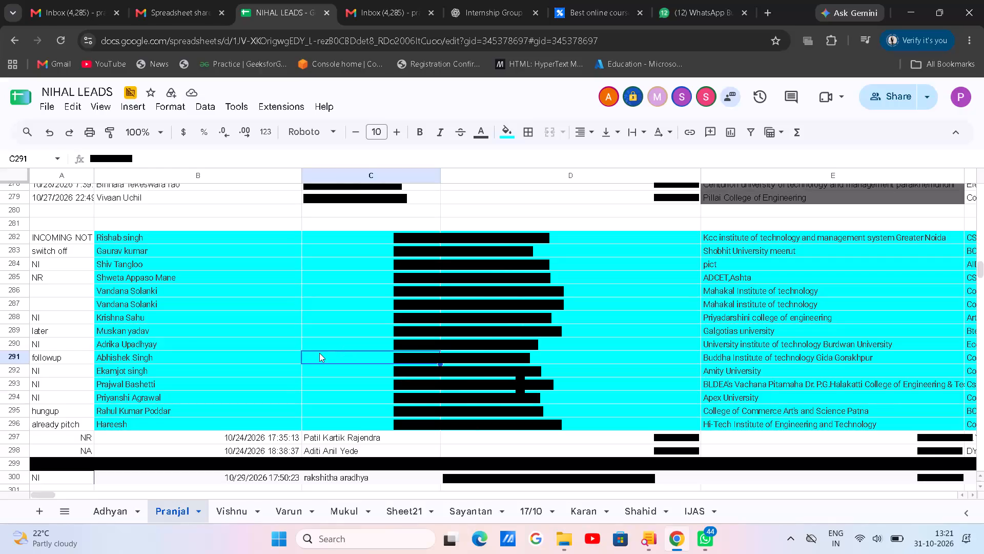
# Recheck the status, name and column C contact entry of the followup lead in row 291.
pyautogui.click(111, 360)
pyautogui.click(52, 360)
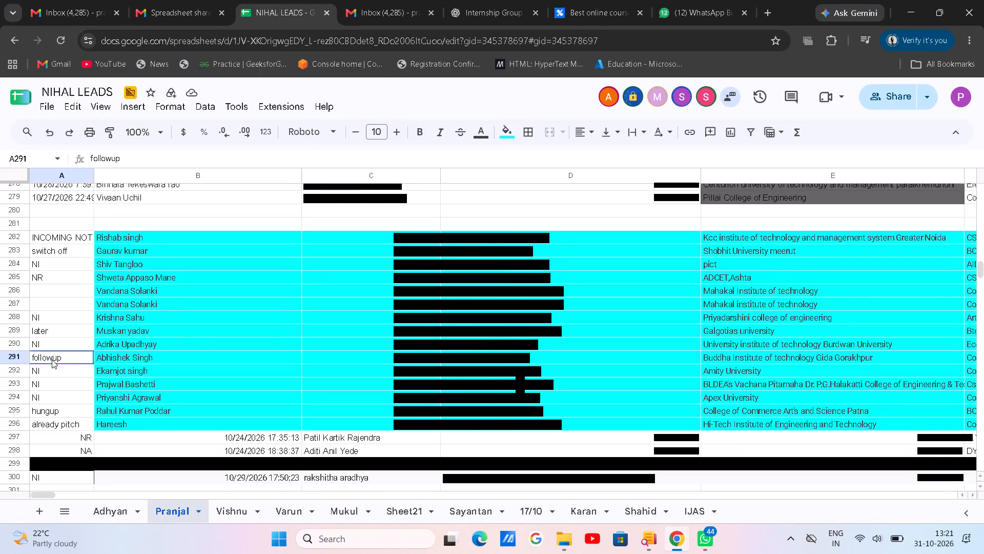
pyautogui.click(136, 360)
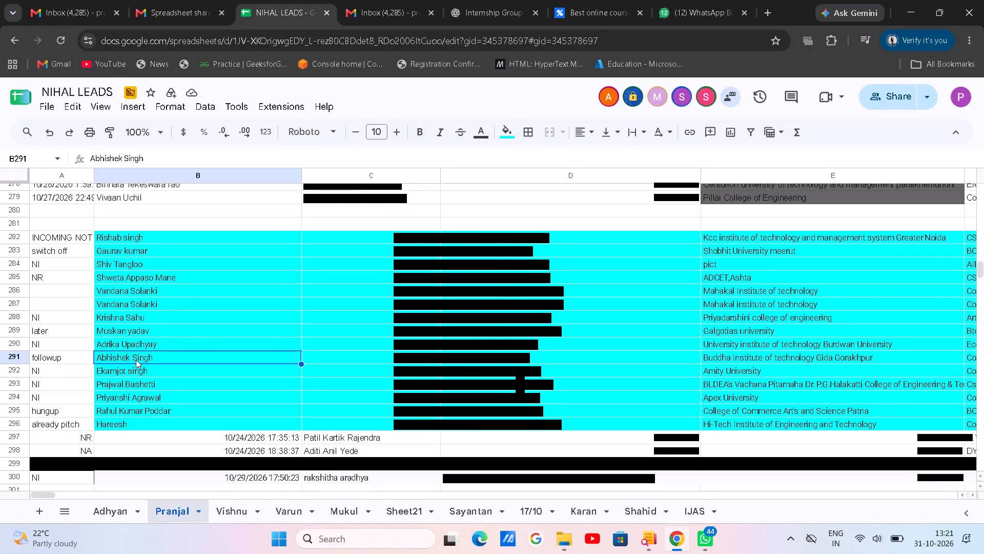
pyautogui.click(405, 349)
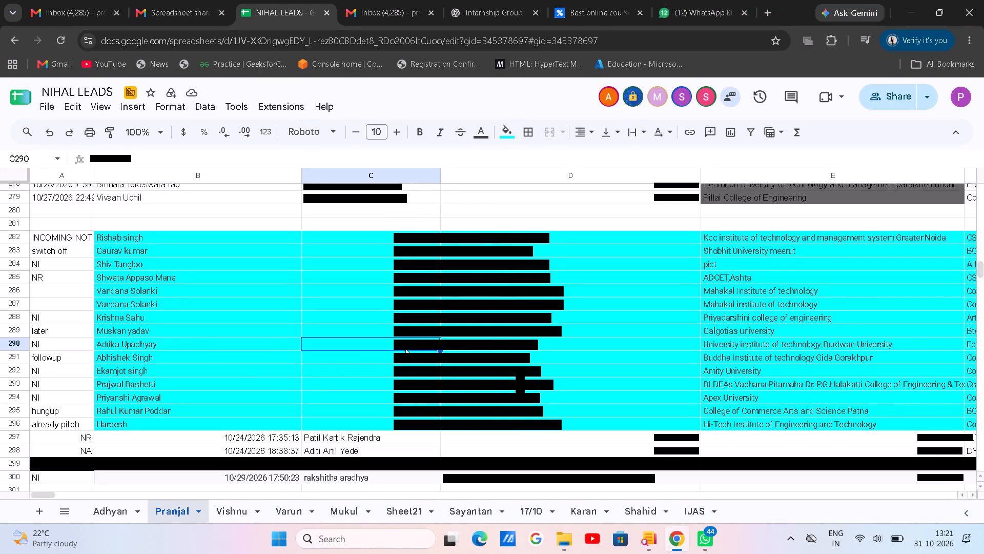
pyautogui.click(401, 363)
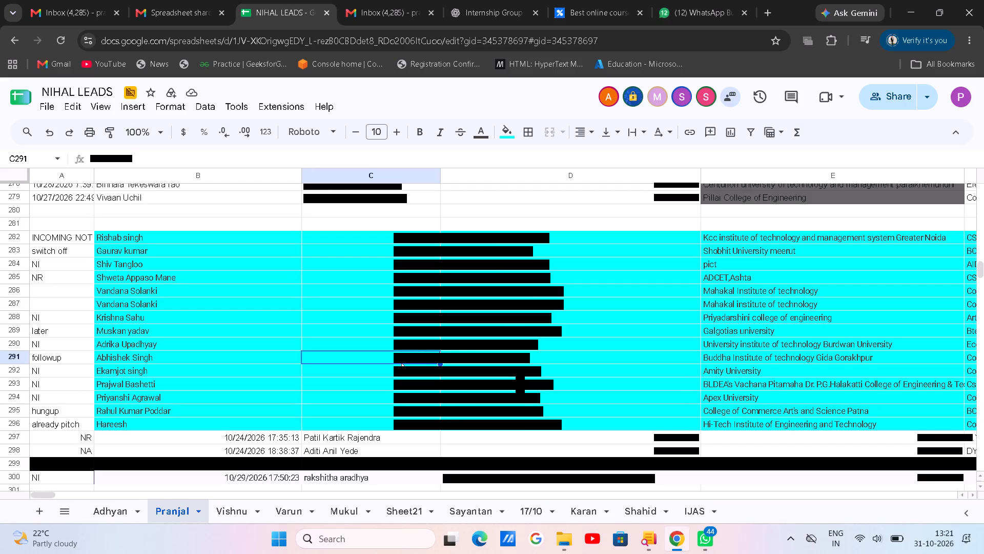
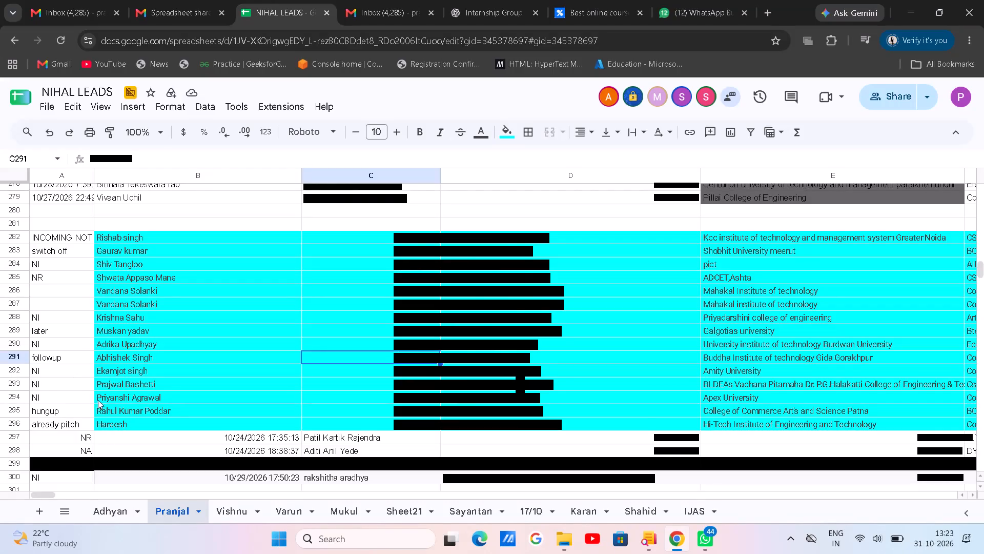
# Recheck the name and column D contact entry of the NR lead in row 297.
pyautogui.scroll(-1, 66, 423)
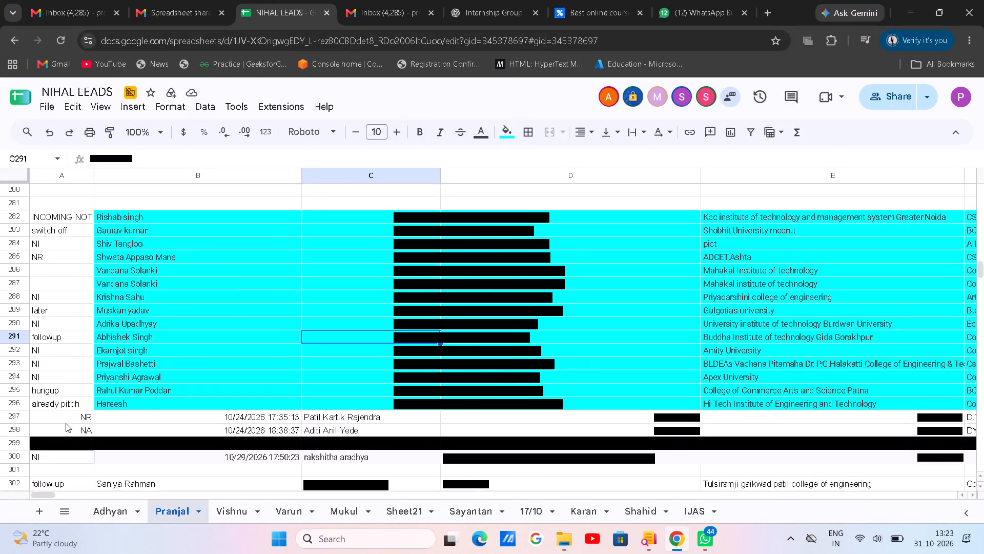
pyautogui.scroll(-1, 66, 423)
pyautogui.click(337, 421)
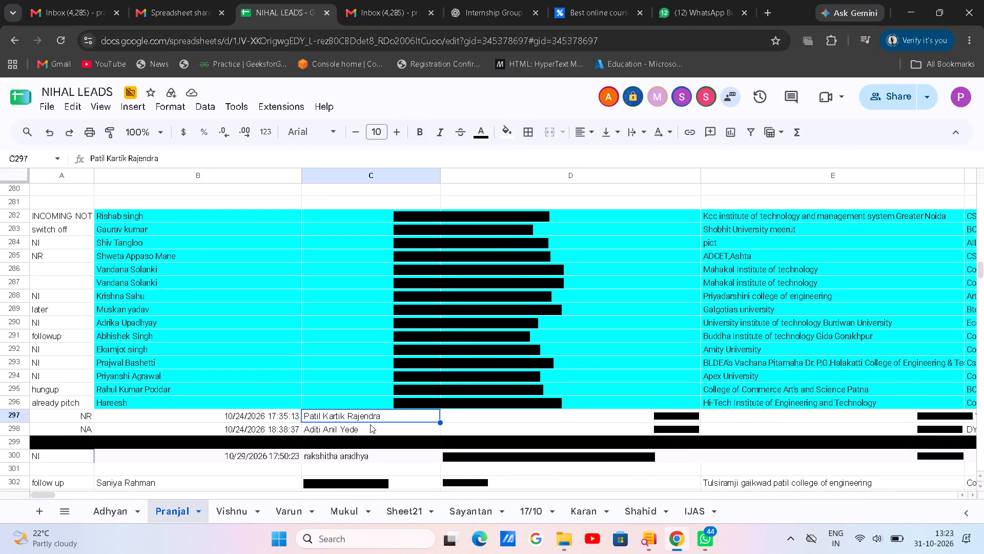
pyautogui.hscroll(-2, 370, 424)
pyautogui.click(468, 415)
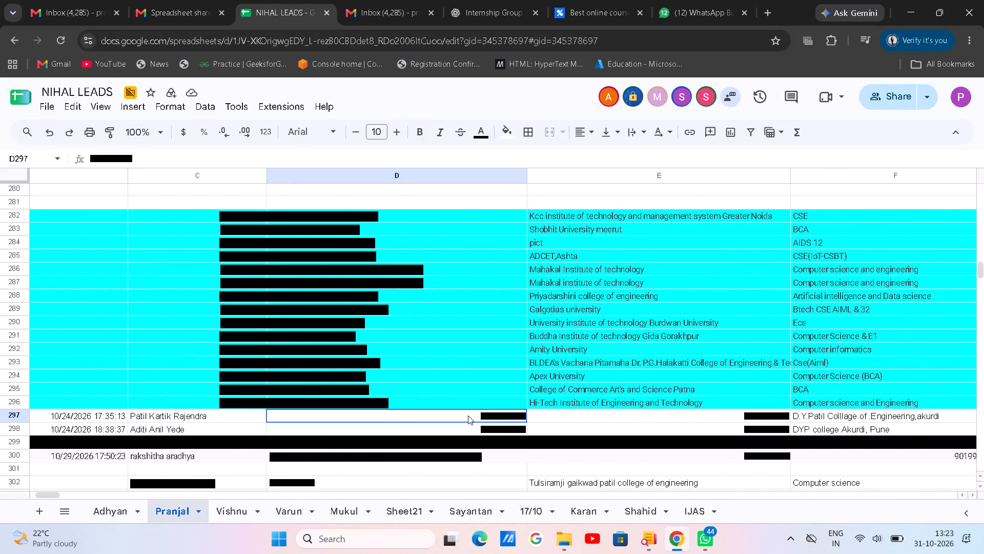
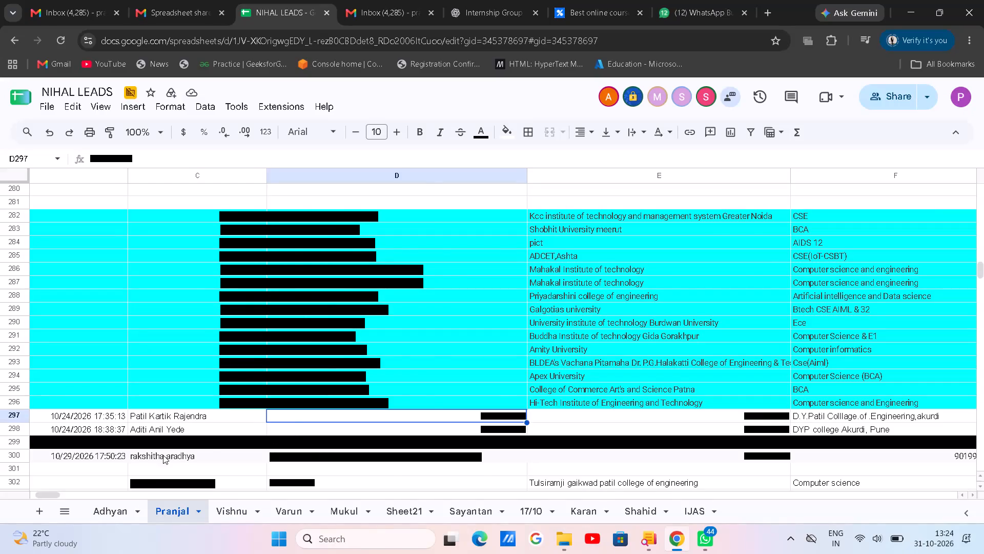
# Recheck the name and the column C and D contact entries of the NR lead in row 304.
pyautogui.hscroll(4, 91, 458)
pyautogui.scroll(-1, 91, 458)
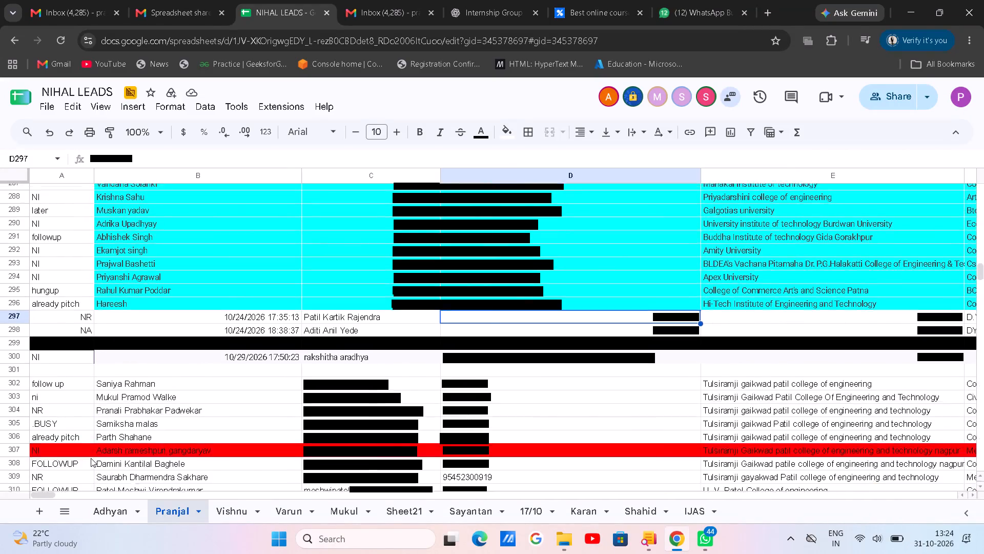
pyautogui.scroll(-3, 91, 458)
pyautogui.scroll(1, 91, 458)
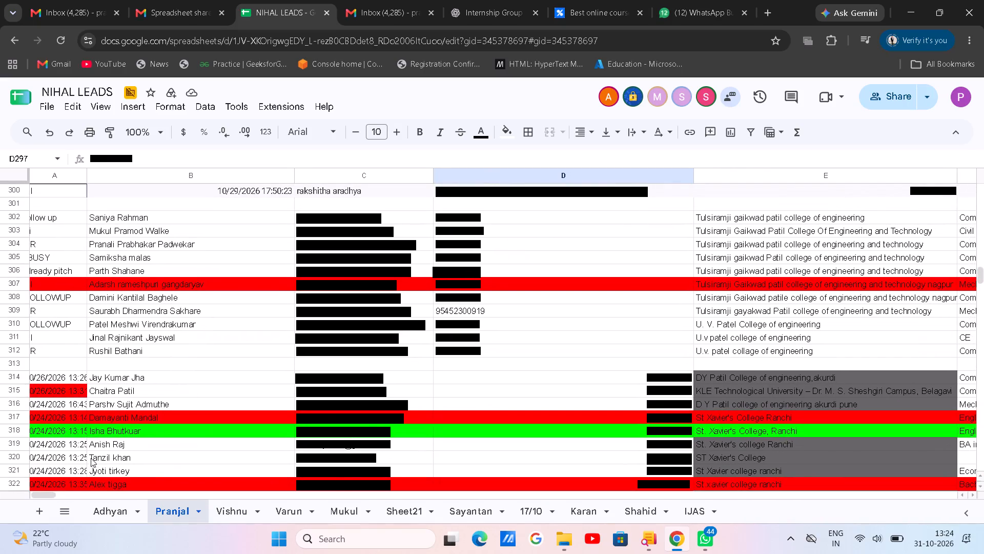
pyautogui.hscroll(2, 338, 307)
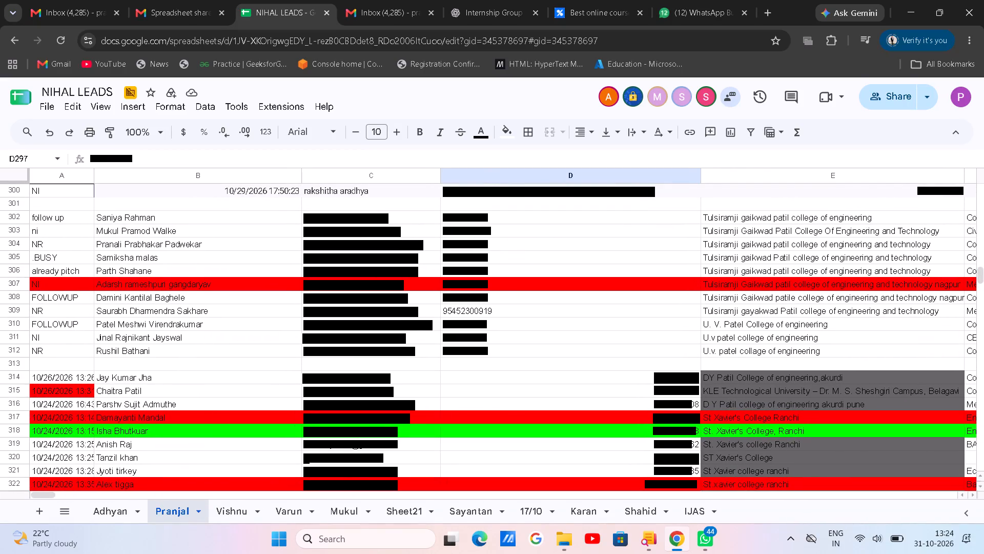
pyautogui.click(120, 251)
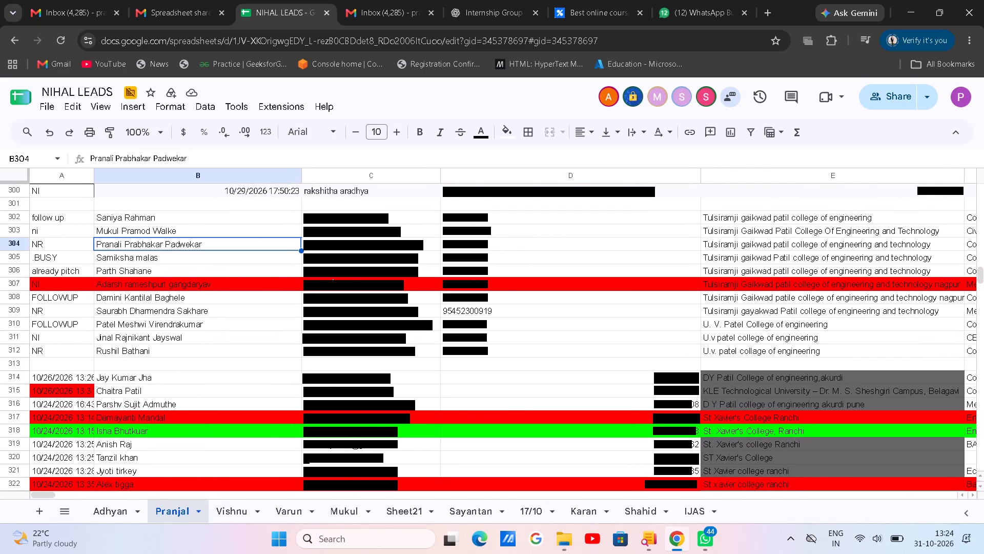
pyautogui.click(382, 245)
pyautogui.click(501, 246)
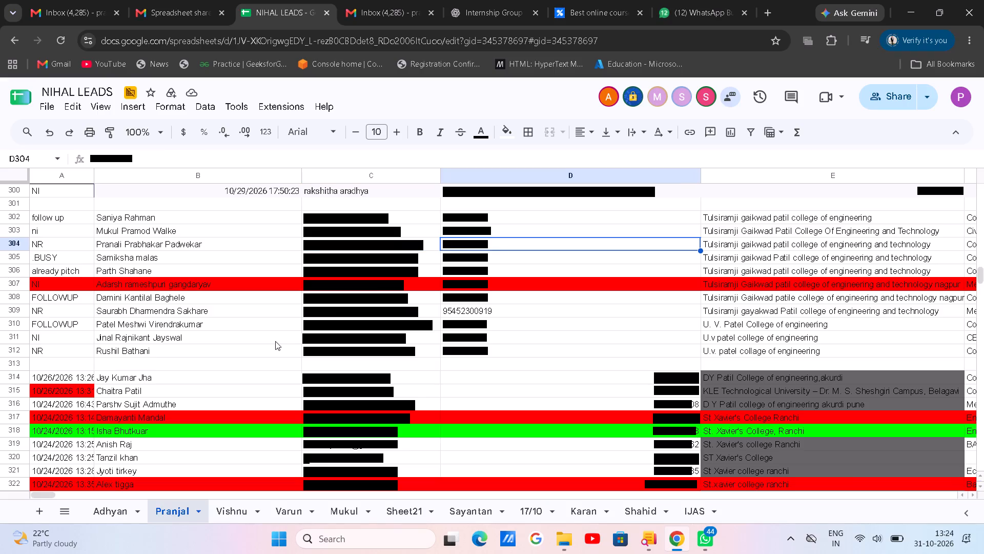
# Review the name and the column C and D contact entries of the DY Patil College lead in row 314.
pyautogui.click(157, 378)
pyautogui.moveTo(358, 373); pyautogui.dragTo(626, 395)
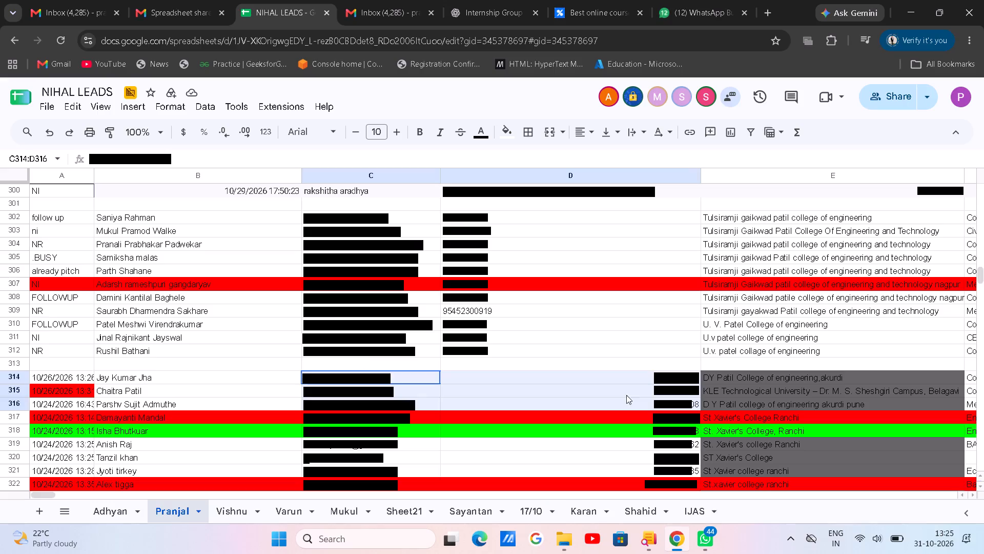
pyautogui.moveTo(626, 395); pyautogui.dragTo(663, 373)
pyautogui.click(663, 373)
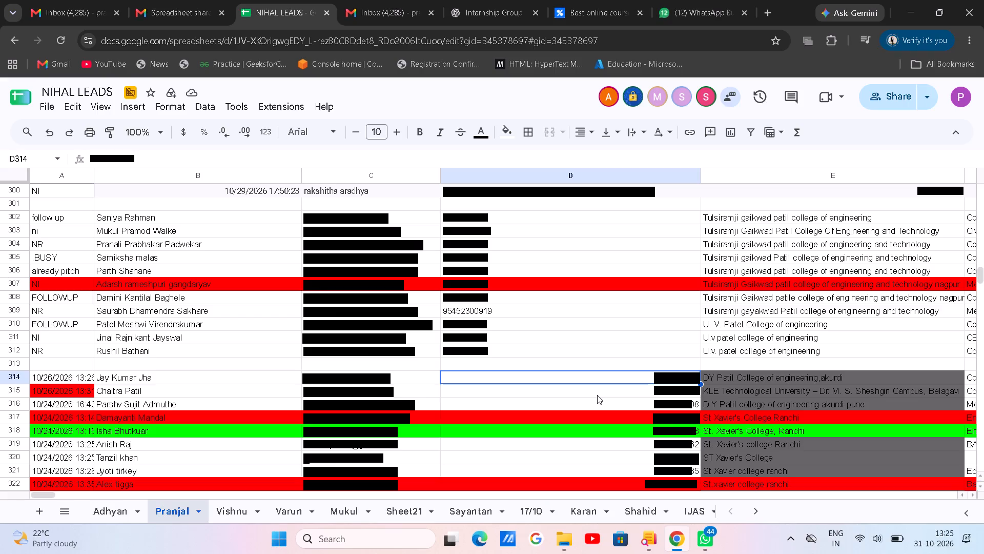
pyautogui.click(597, 395)
pyautogui.hscroll(-1, 597, 395)
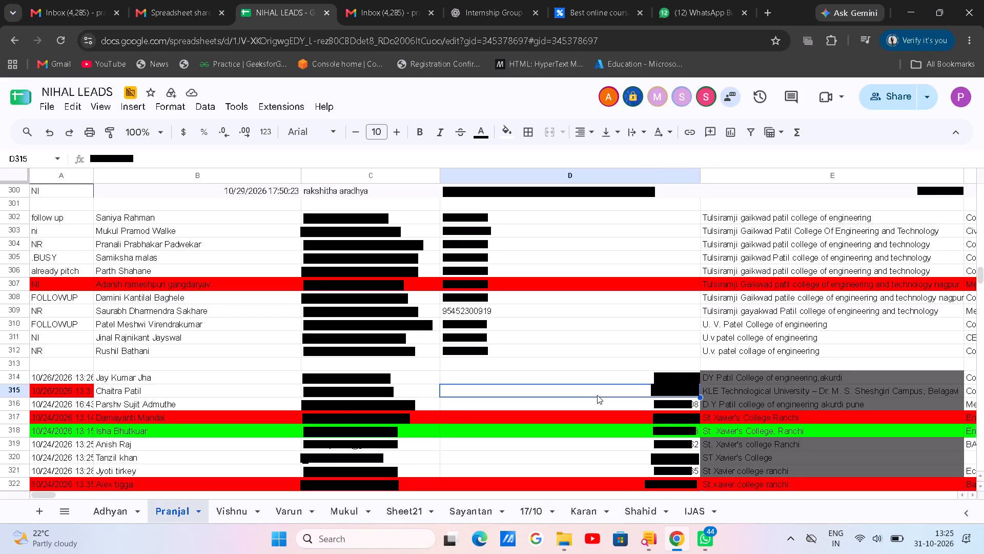
pyautogui.hscroll(-1, 597, 395)
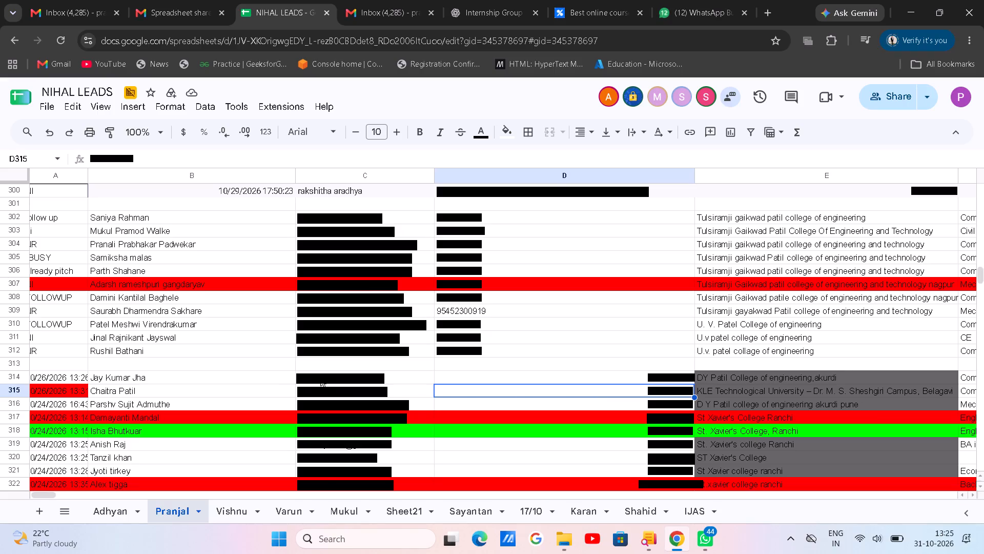
pyautogui.click(579, 377)
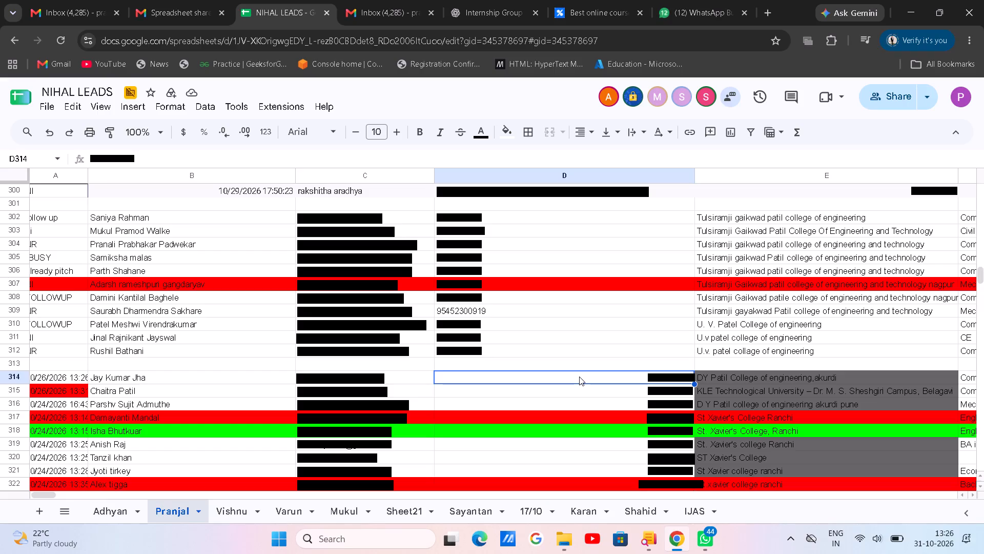
# Review the name and the column C and D contact entries of the D Y Patil college lead in row 316.
pyautogui.click(160, 407)
pyautogui.click(327, 411)
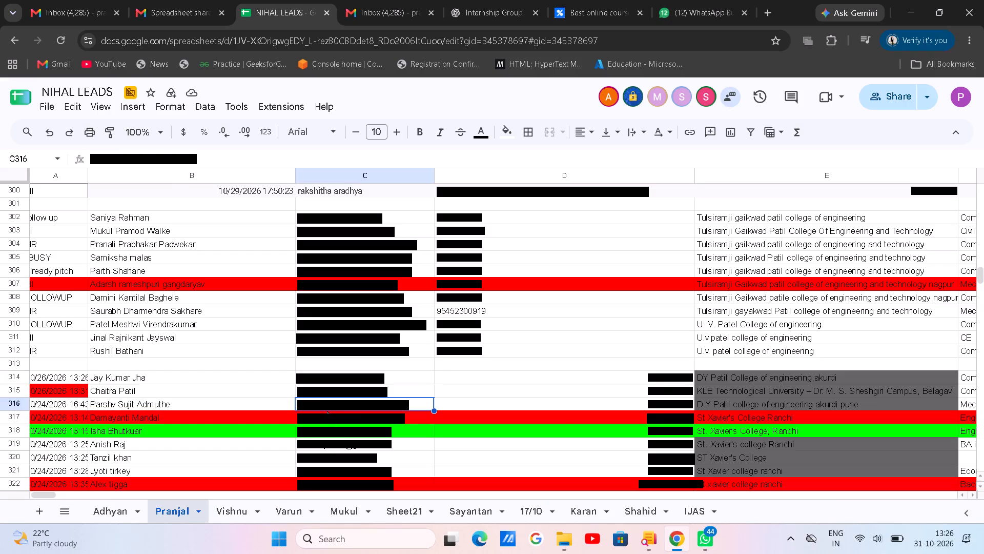
pyautogui.click(678, 406)
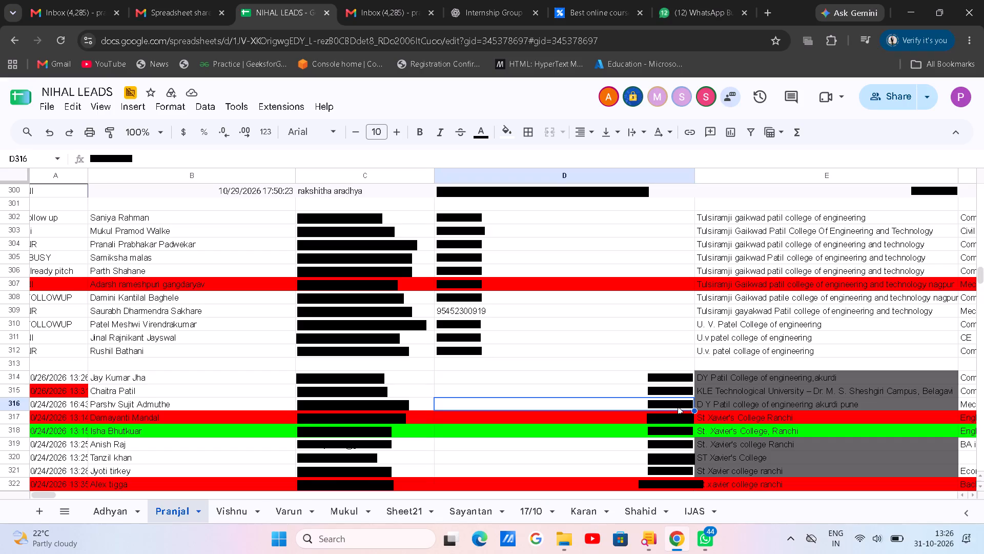
pyautogui.scroll(-1, 678, 406)
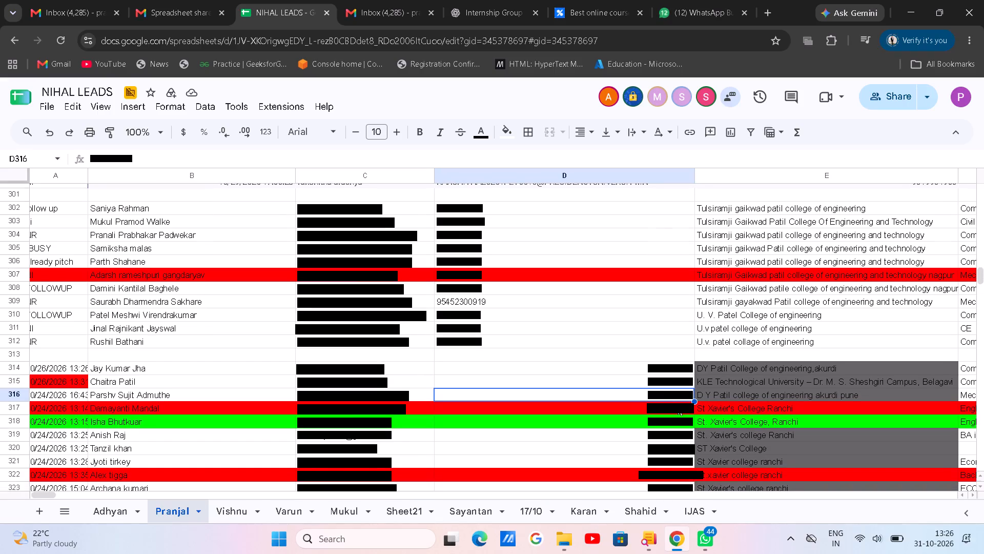
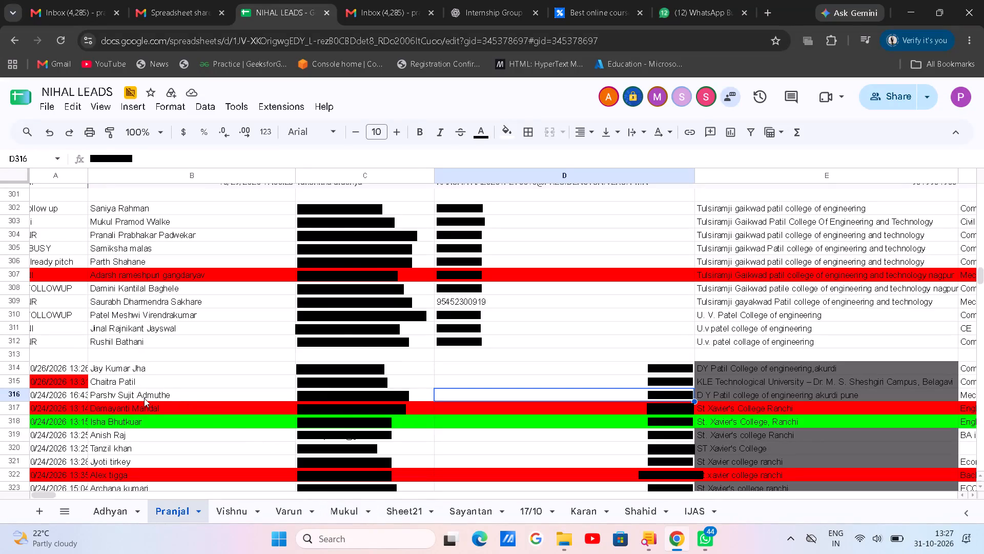
# Recheck the name entry of the D Y Patil college lead in row 316.
pyautogui.click(144, 398)
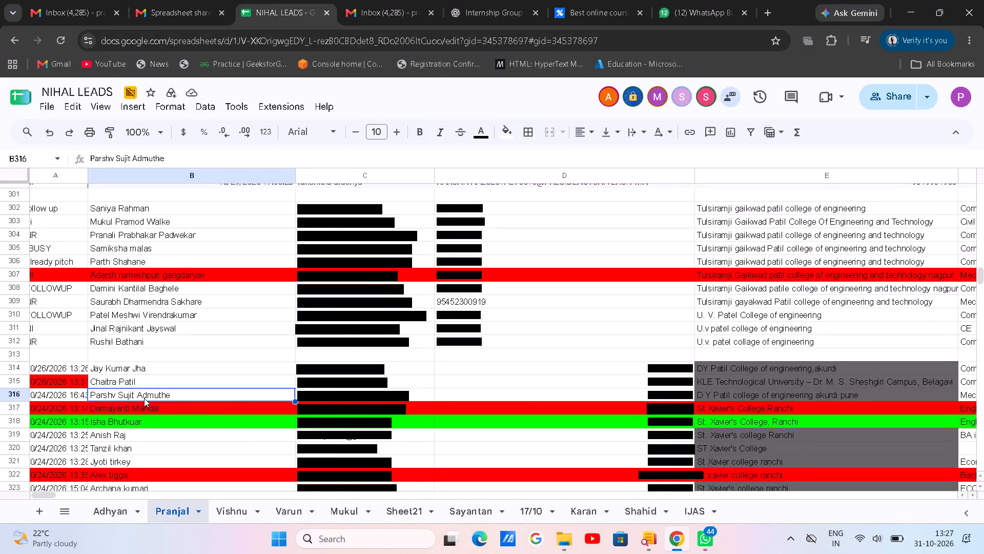
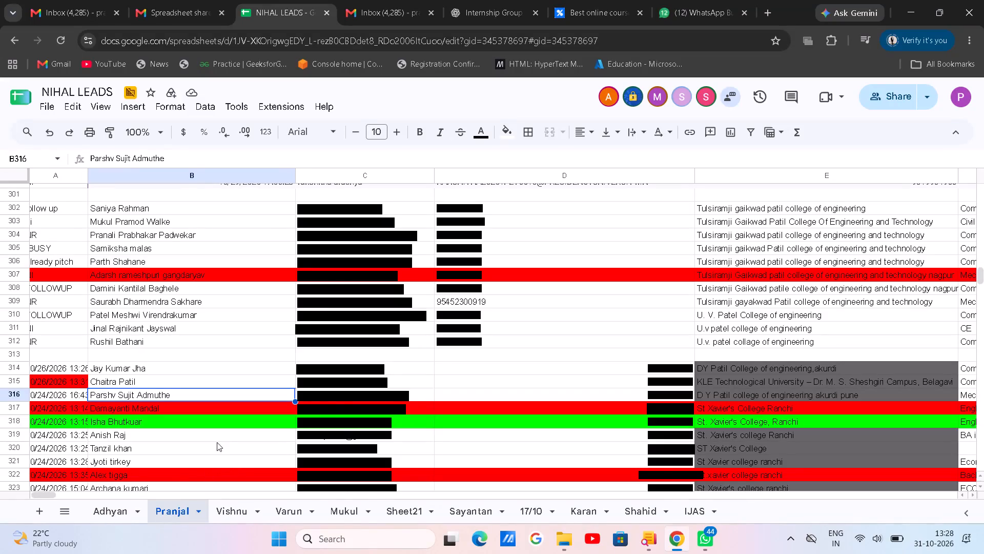
# Recheck the name entry of the unmarked St. Xavier's college Ranchi lead in row 319.
pyautogui.click(122, 436)
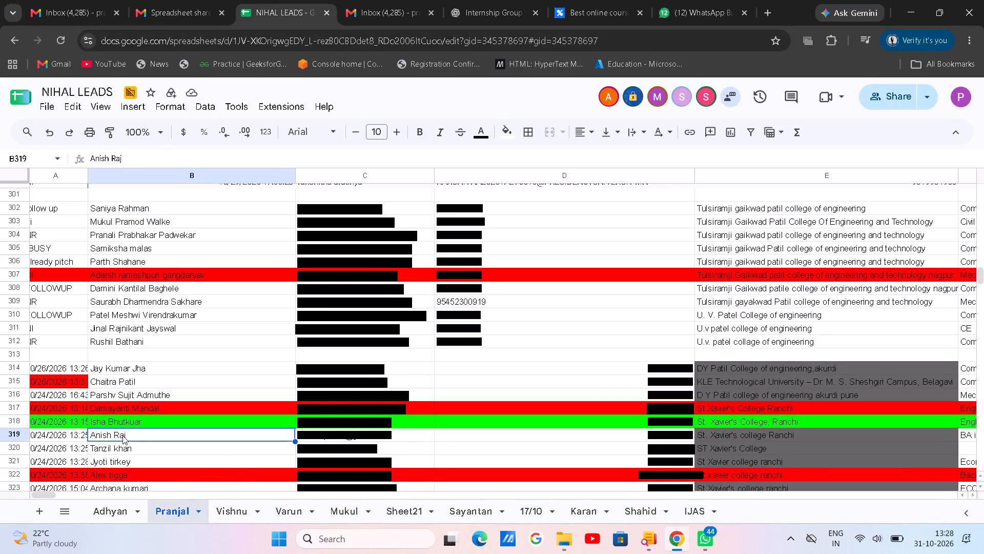
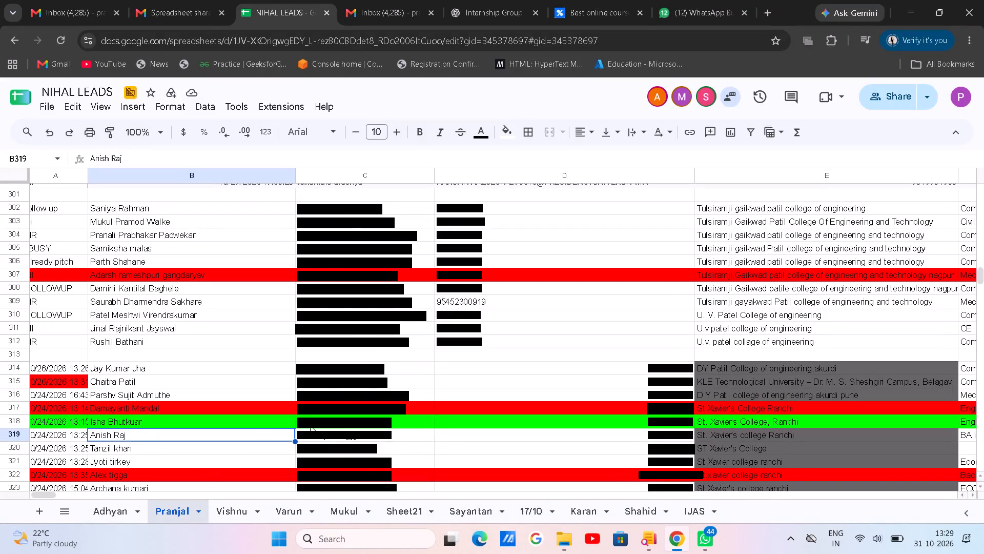
# Recheck the name, contact and college entries of the unmarked lead in row 319, plus the course entry of the green lead above.
pyautogui.click(317, 437)
pyautogui.click(113, 435)
pyautogui.click(352, 439)
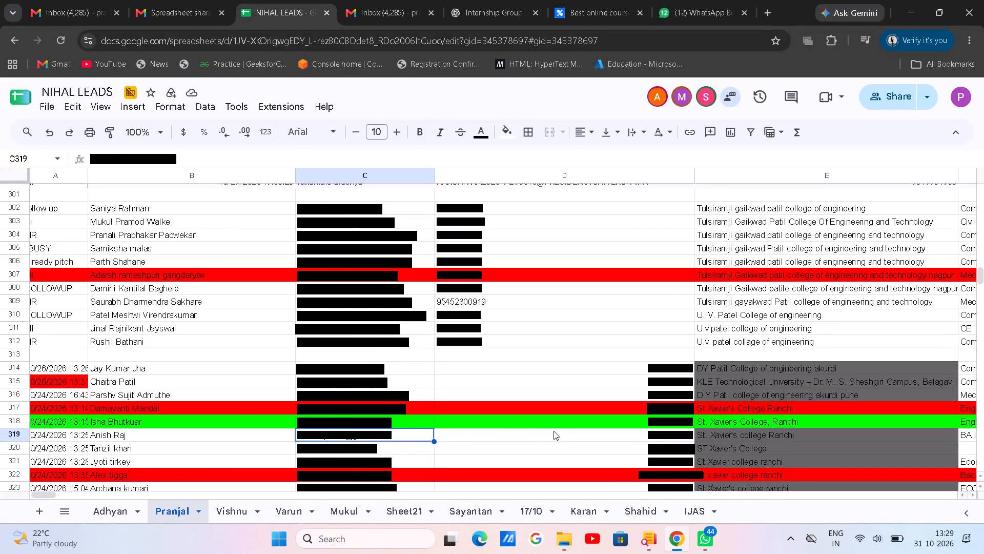
pyautogui.click(553, 431)
pyautogui.hscroll(-4, 553, 431)
pyautogui.click(553, 431)
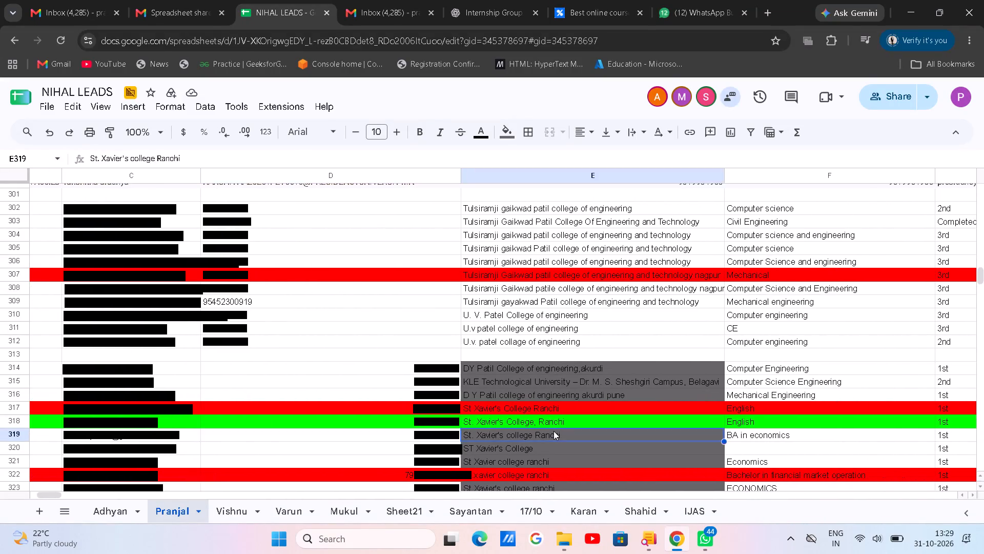
pyautogui.click(773, 424)
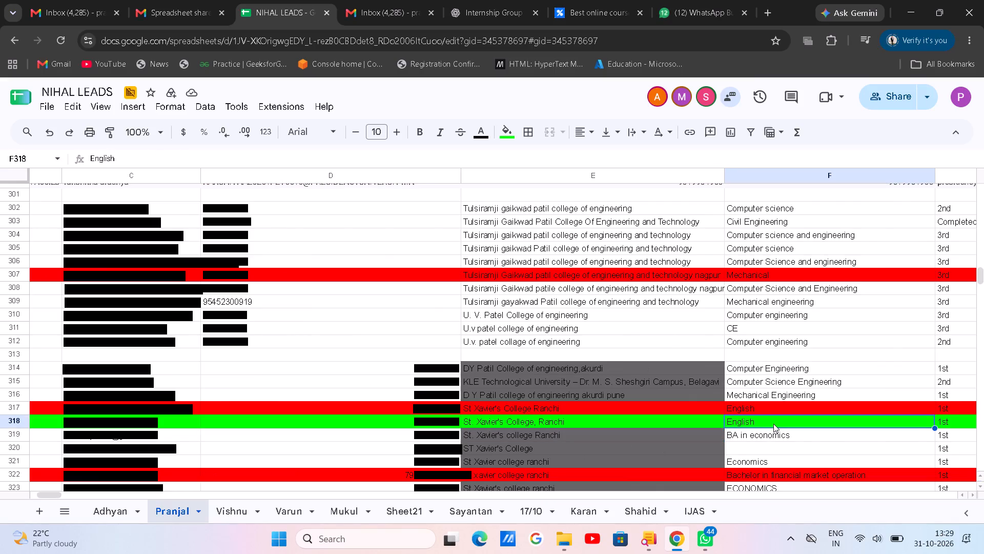
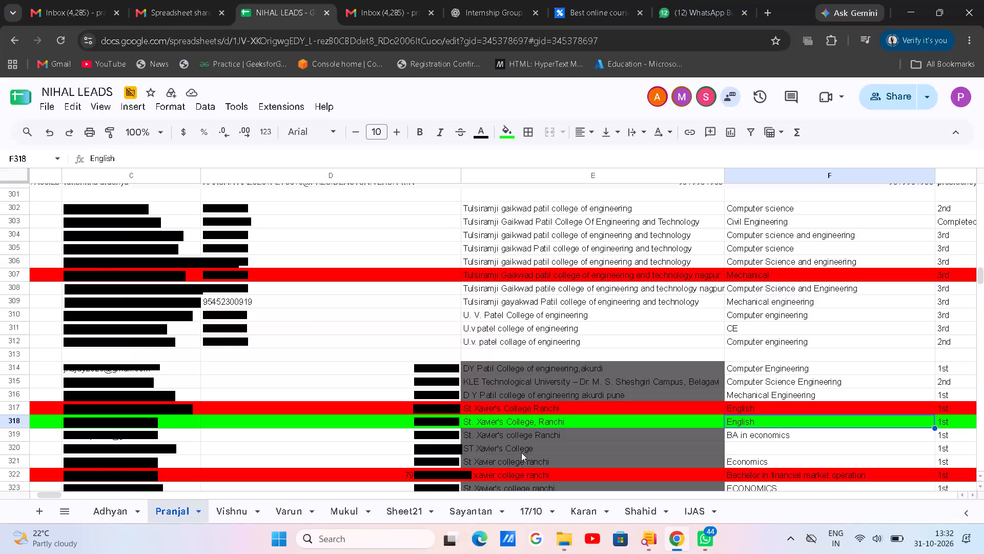
# Recheck the name and email entries of the green lead in row 318, plus the names of the leads in rows 319 and 320.
pyautogui.click(116, 417)
pyautogui.hscroll(2, 116, 417)
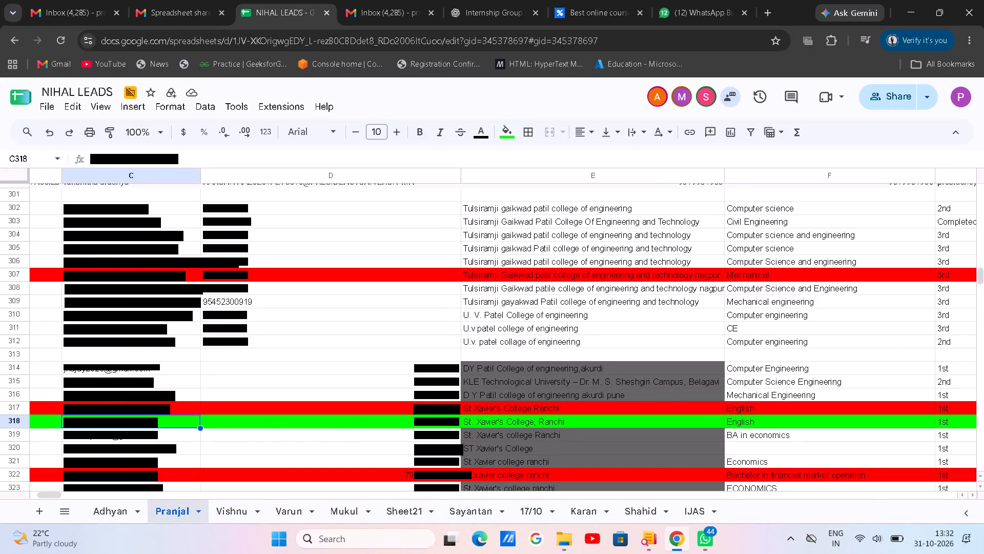
pyautogui.hscroll(8, 116, 417)
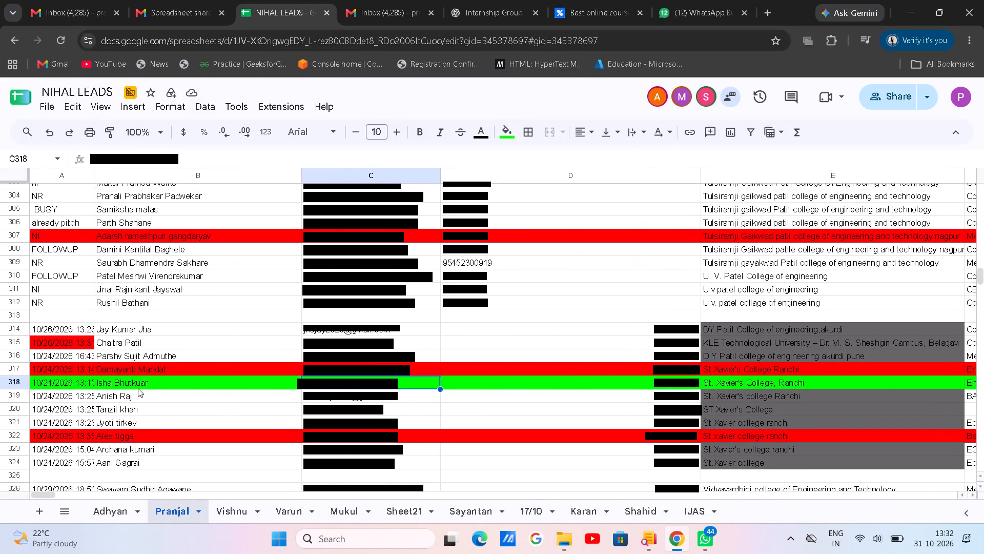
pyautogui.click(138, 388)
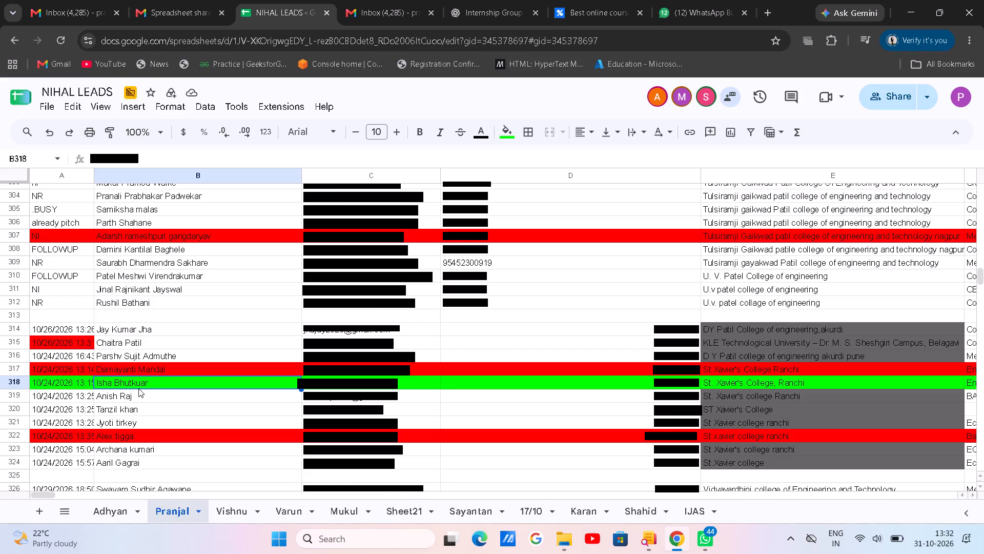
pyautogui.click(374, 381)
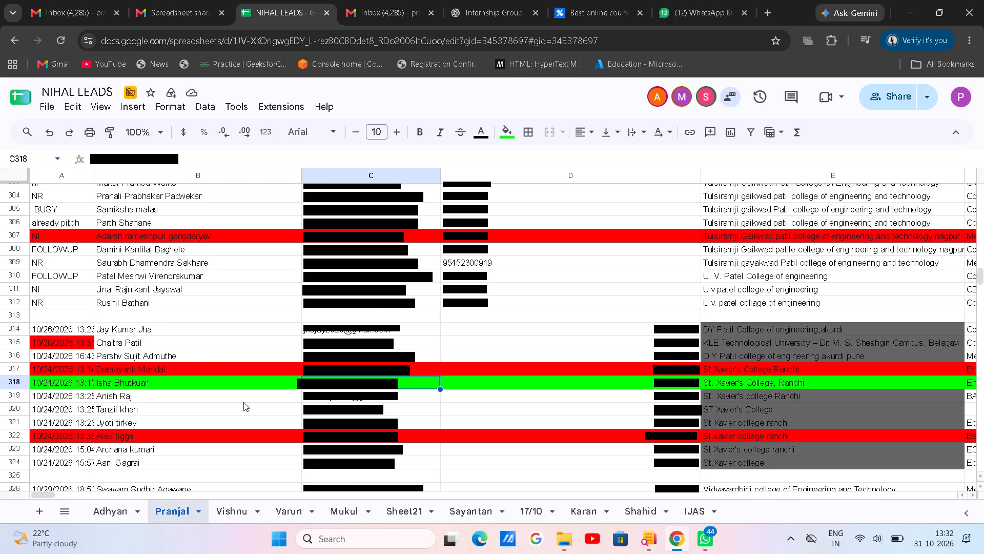
pyautogui.click(175, 375)
pyautogui.click(212, 390)
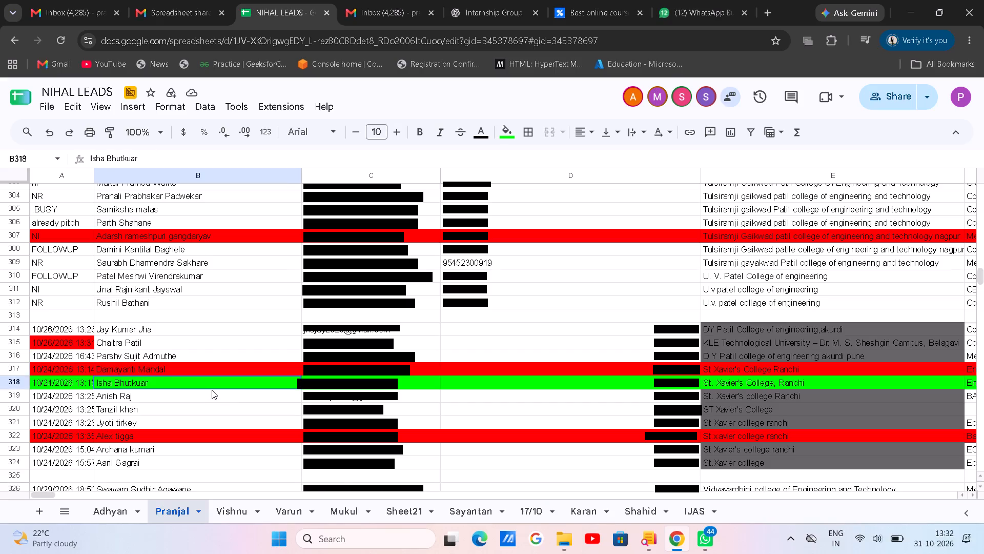
pyautogui.click(100, 395)
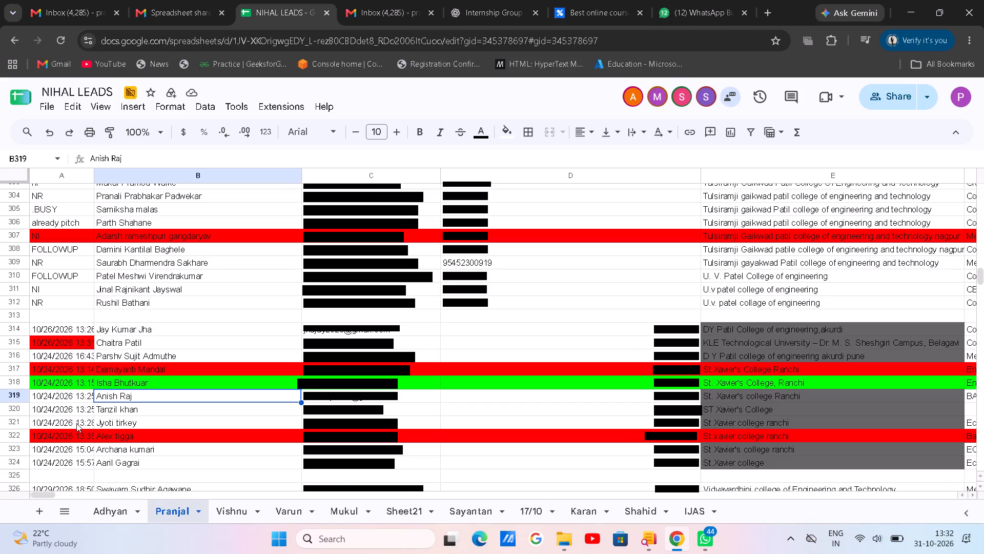
pyautogui.click(130, 408)
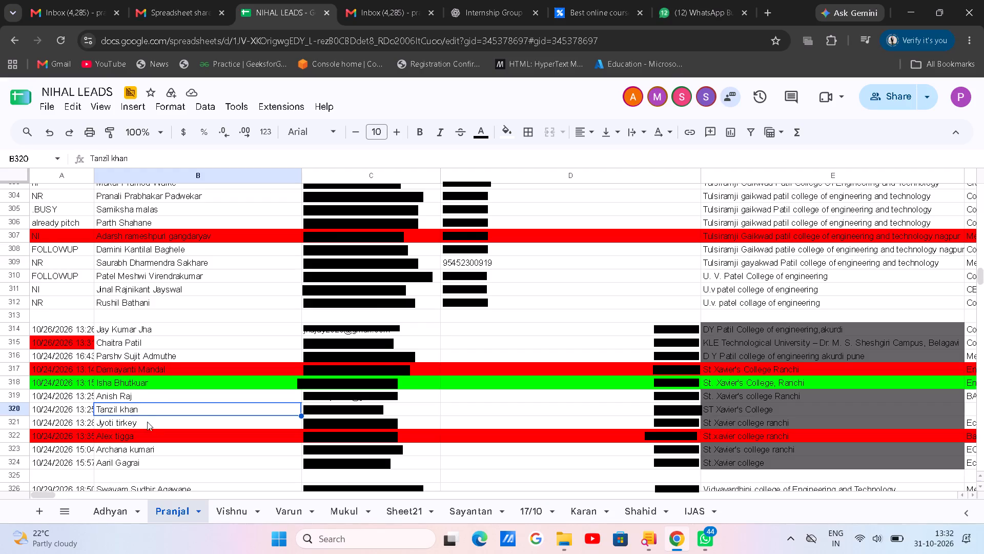
# Examine the leads in rows 326 and 327, checking their names and the email entry of the row 327 lead.
pyautogui.scroll(-2, 154, 423)
pyautogui.click(124, 344)
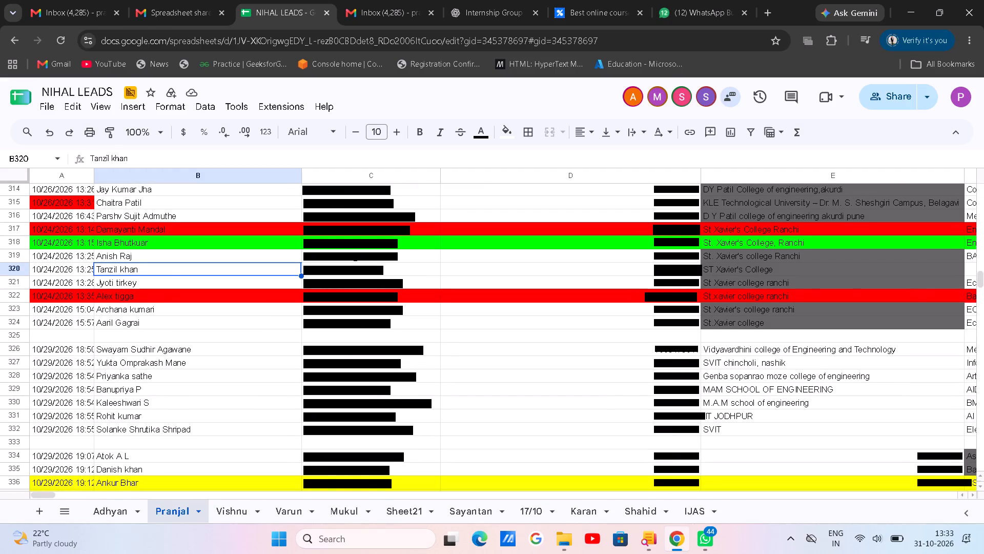
pyautogui.click(114, 366)
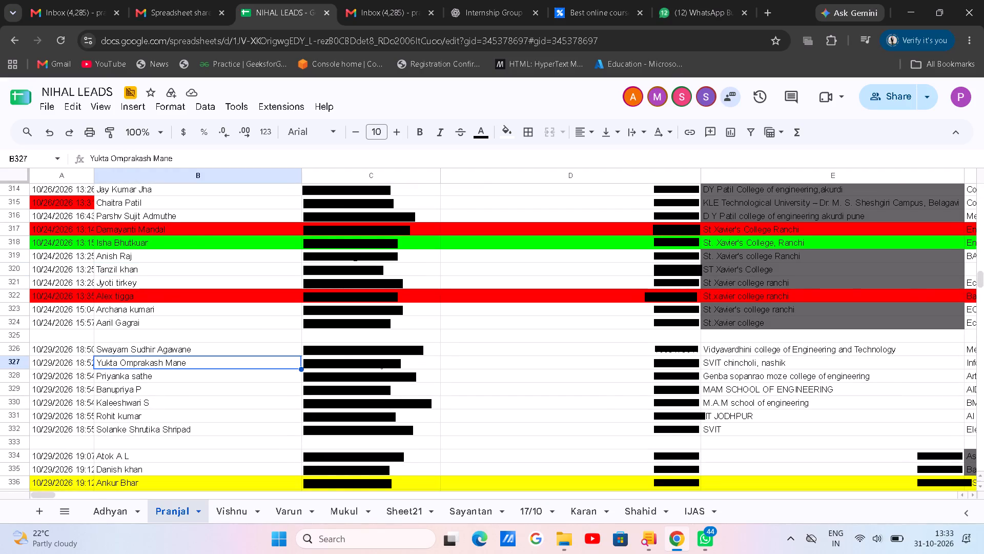
pyautogui.click(362, 361)
pyautogui.hscroll(-1, 362, 361)
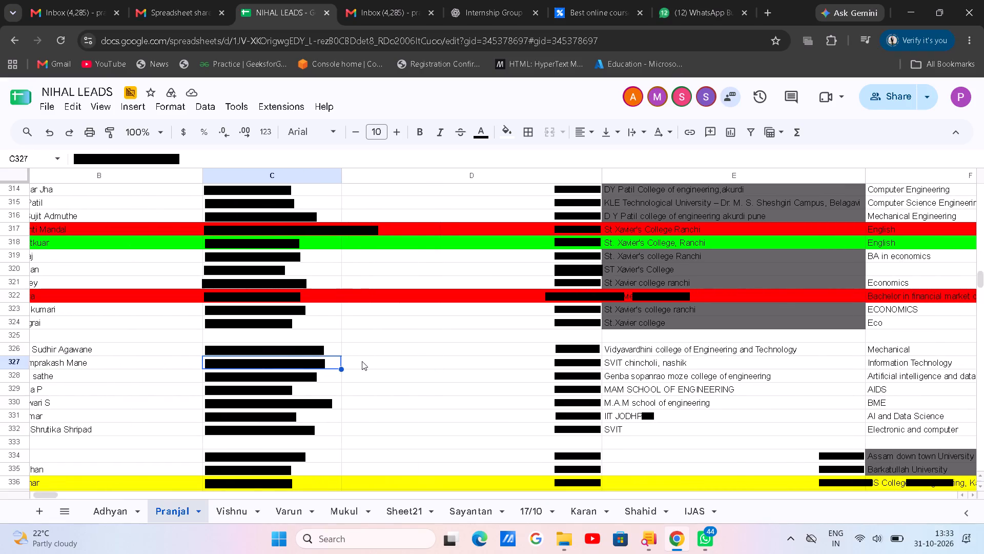
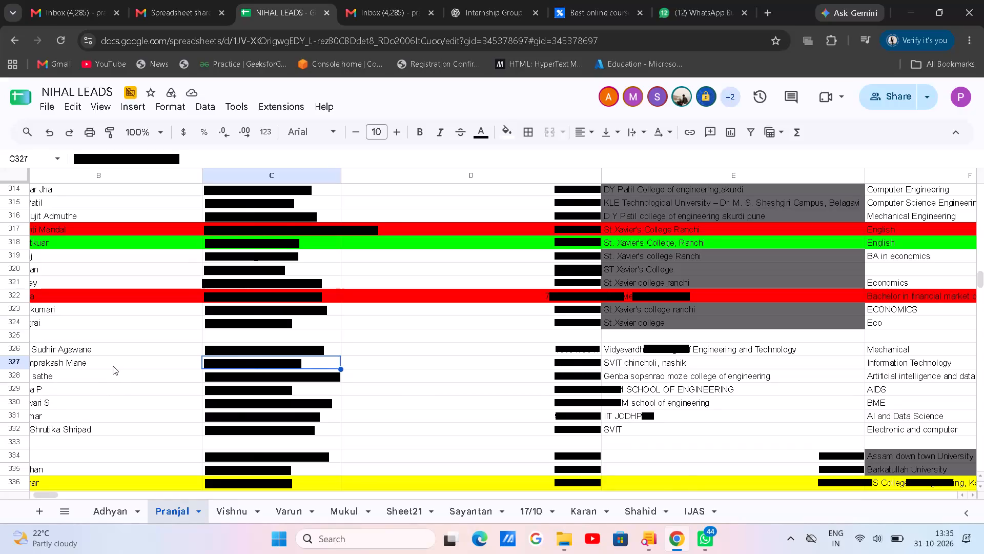
# Recheck the name and email entries of the lead in row 327.
pyautogui.hscroll(2, 113, 366)
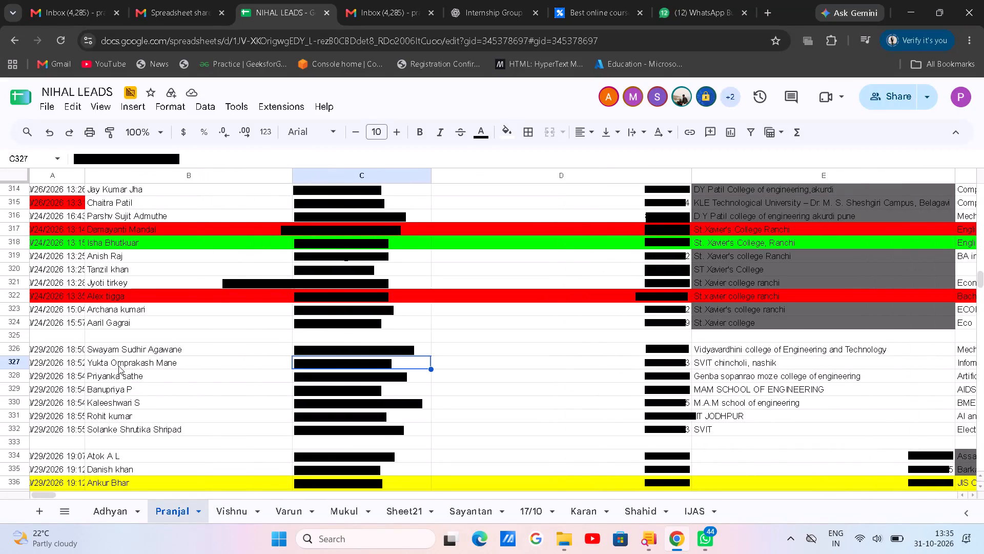
pyautogui.click(118, 364)
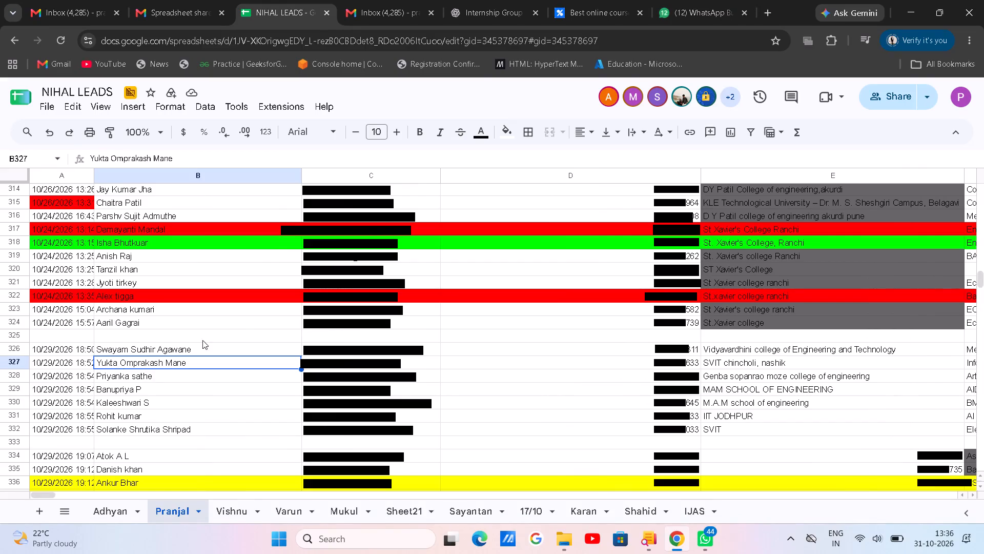
pyautogui.click(136, 363)
pyautogui.click(329, 365)
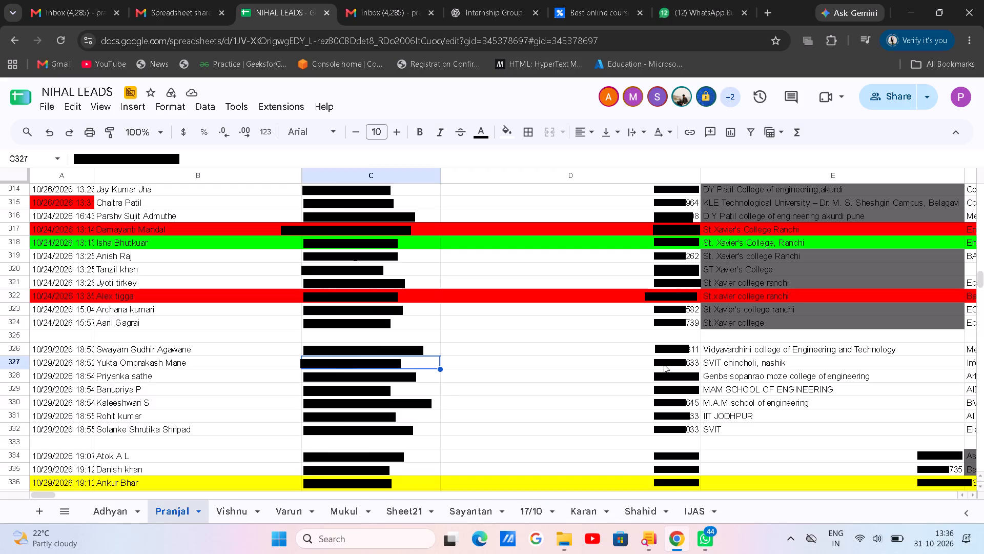
pyautogui.click(143, 368)
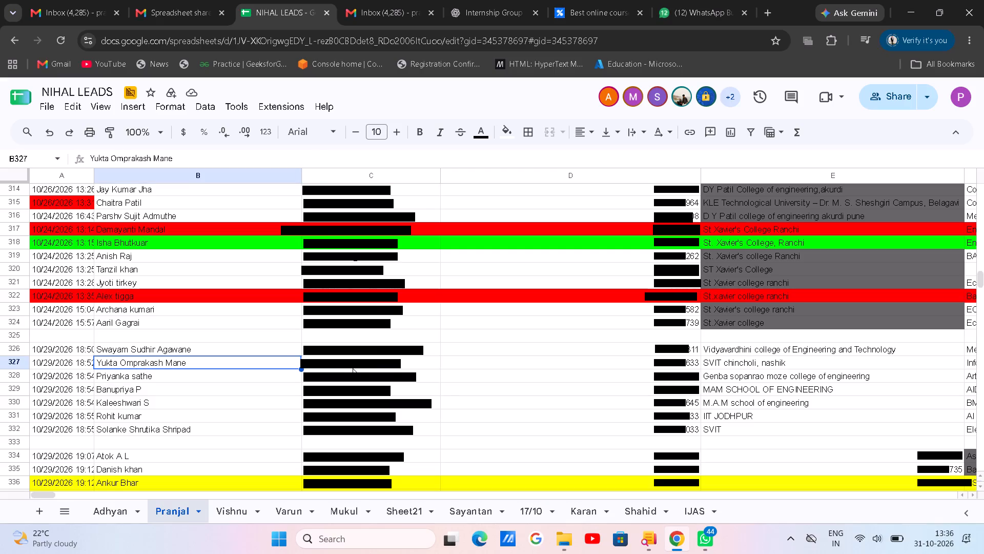
pyautogui.click(353, 368)
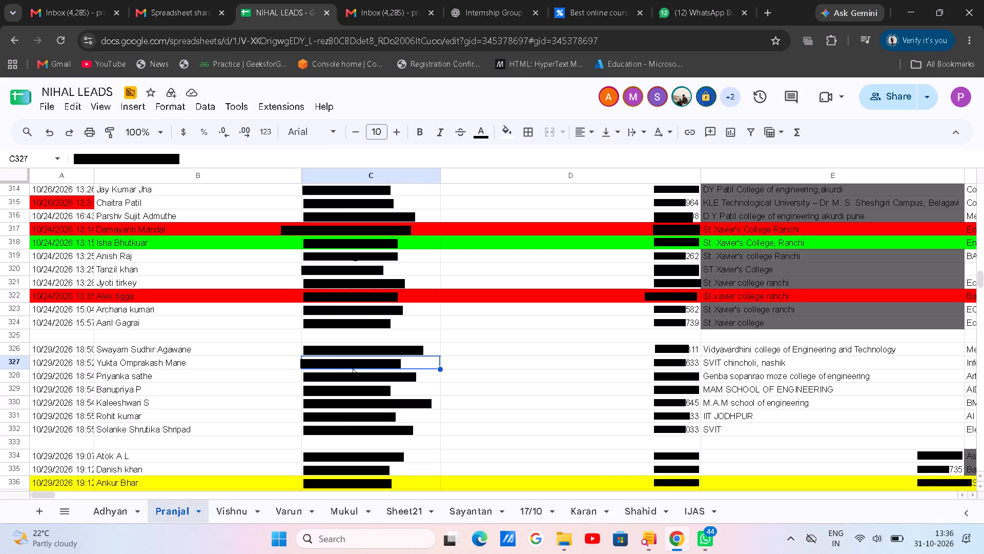
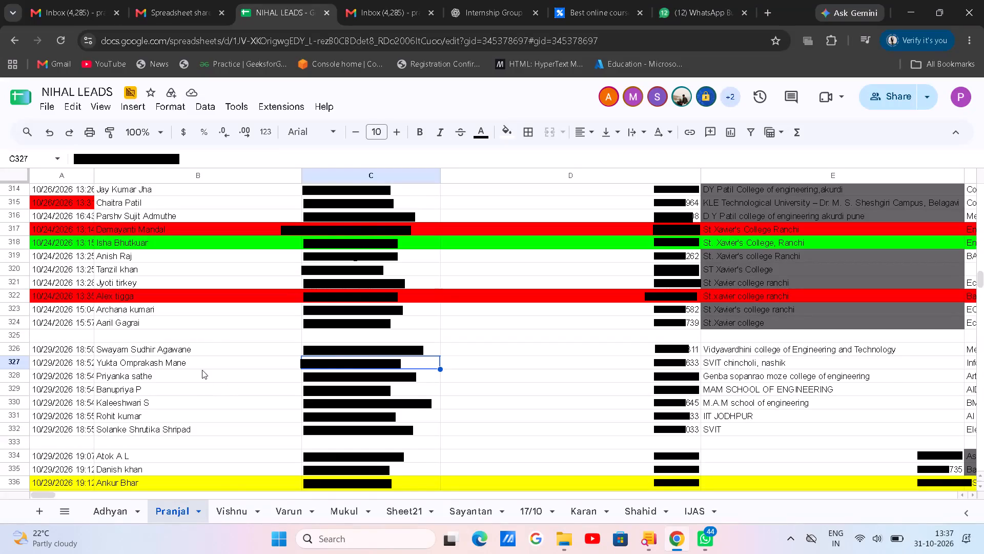
# Recheck the name entry of the lead in row 327.
pyautogui.click(202, 363)
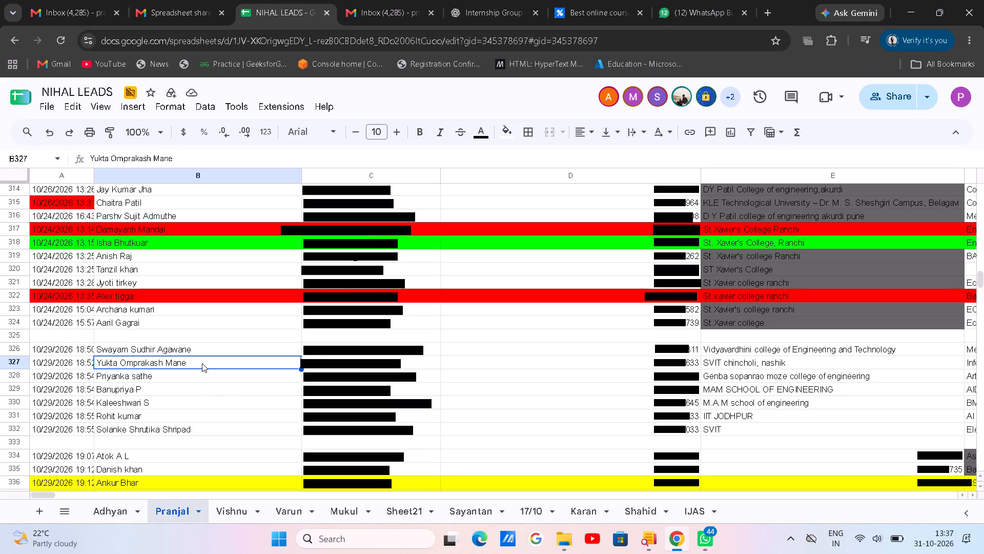
# Review the name, email and phone number entries of the lead in row 328.
pyautogui.click(122, 379)
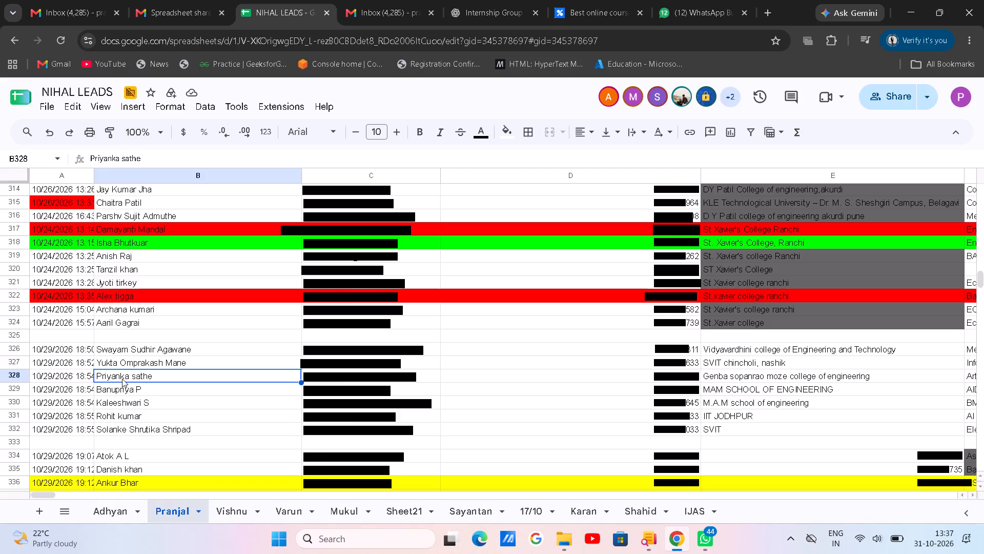
pyautogui.click(212, 377)
pyautogui.click(337, 377)
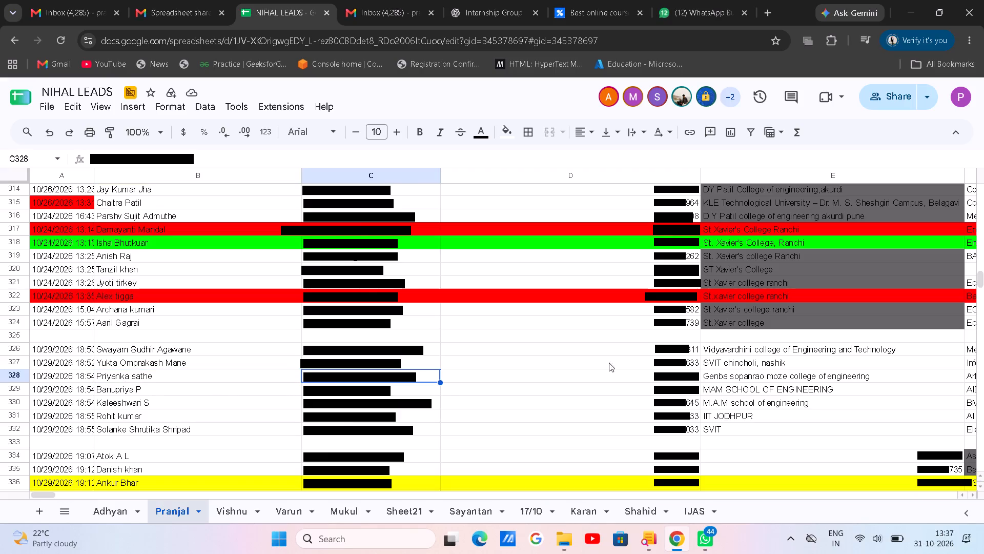
pyautogui.click(666, 374)
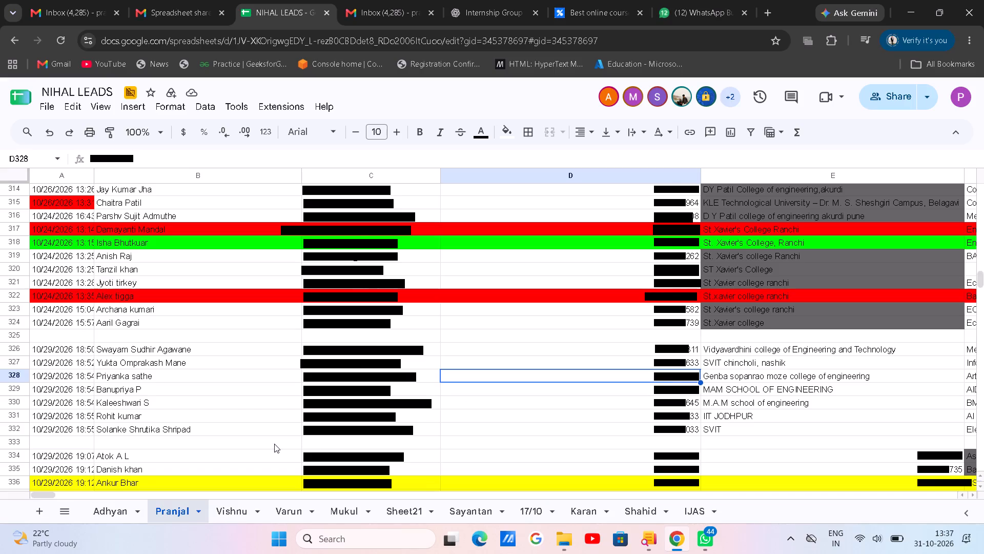
pyautogui.click(125, 376)
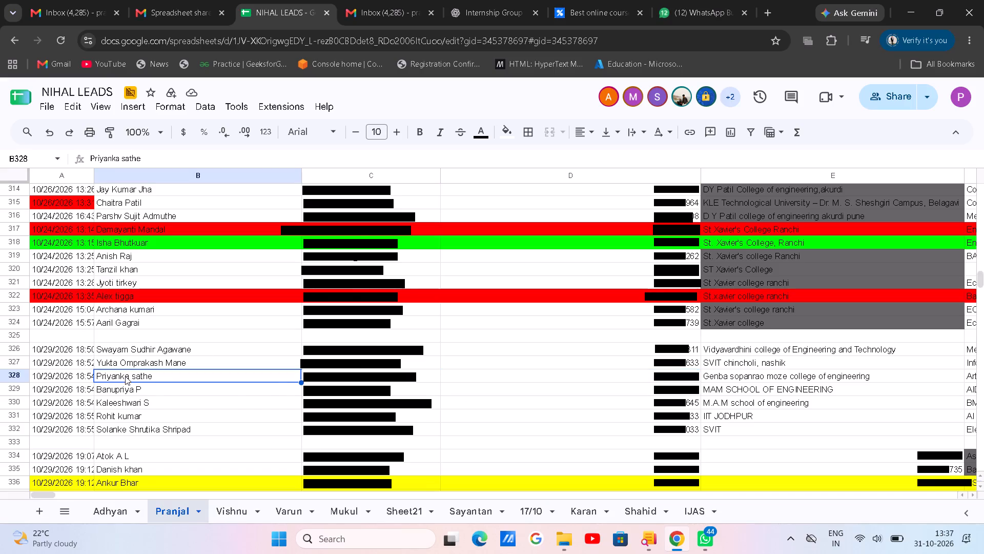
pyautogui.click(355, 373)
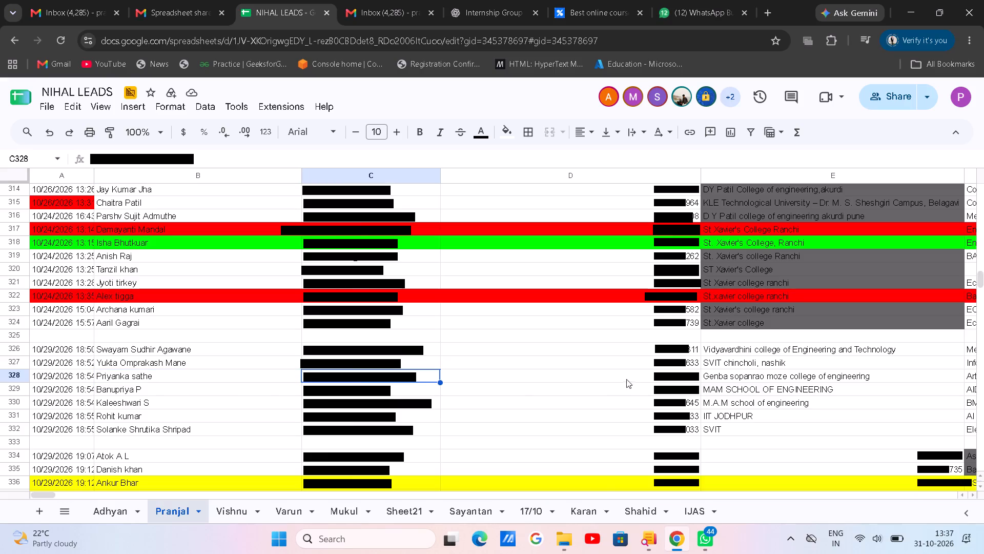
pyautogui.click(639, 381)
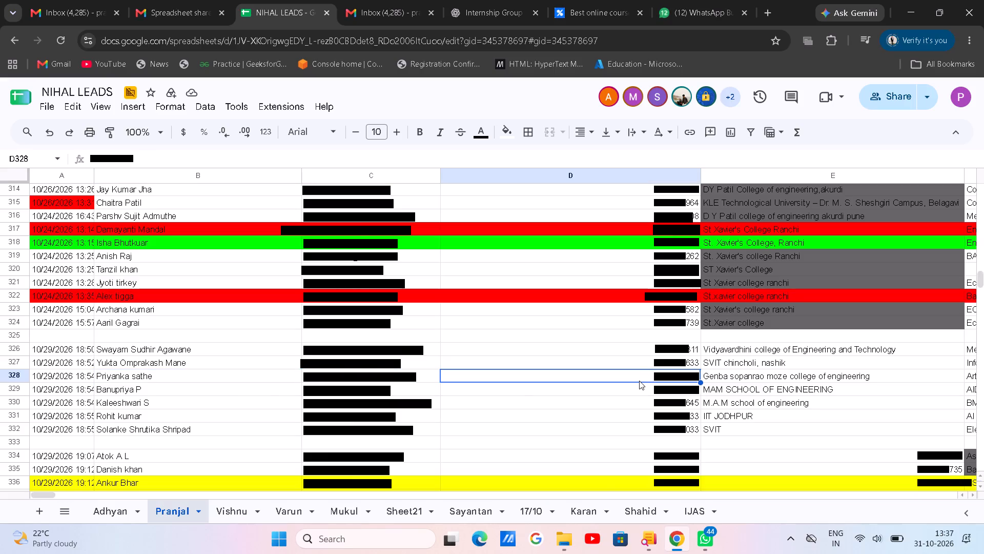